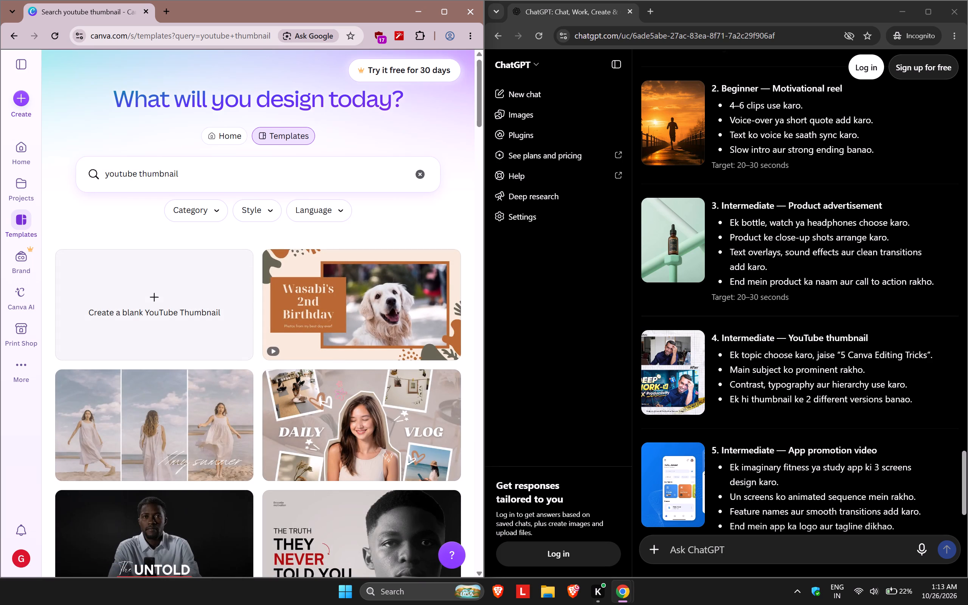
Browse the thumbnail results and refine the template search to "youtube music thumbnail".
{"action": "scroll", "coordinate": [203, 368], "scroll_direction": "down", "scroll_amount": 3}
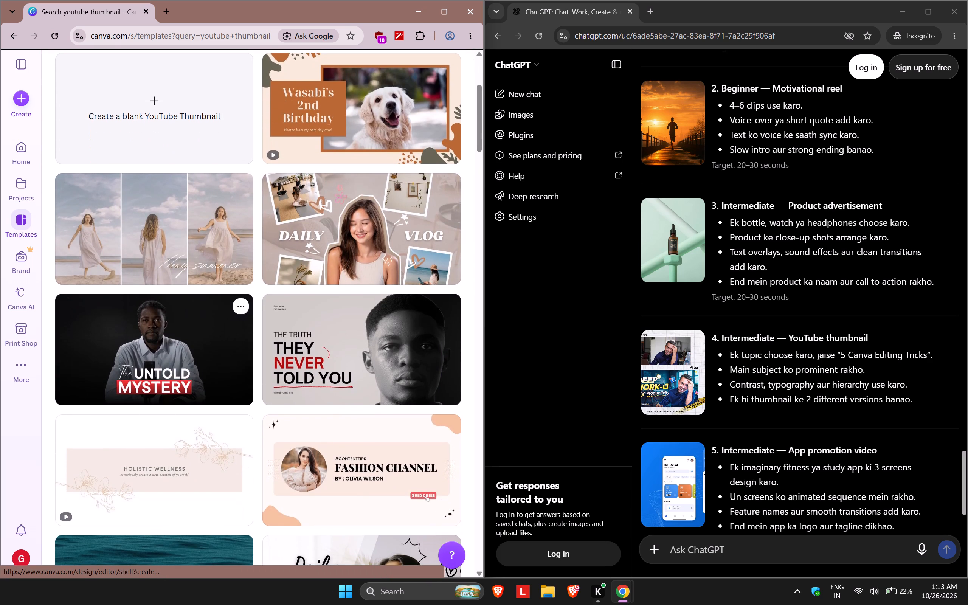
{"action": "scroll", "coordinate": [203, 368], "scroll_direction": "down", "scroll_amount": 1}
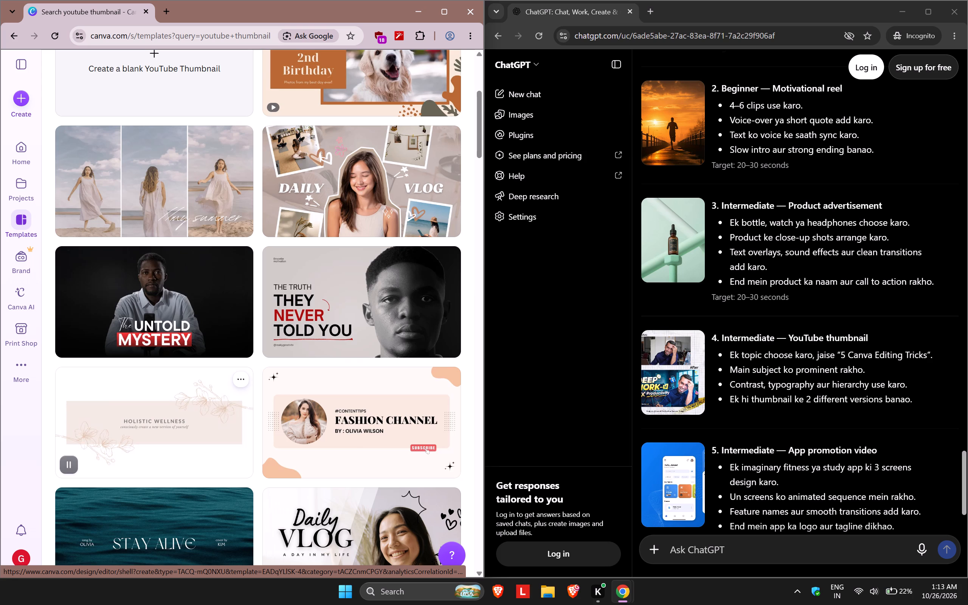
{"action": "scroll", "coordinate": [203, 368], "scroll_direction": "down", "scroll_amount": 1}
{"action": "scroll", "coordinate": [237, 397], "scroll_direction": "down", "scroll_amount": 1}
{"action": "scroll", "coordinate": [237, 397], "scroll_direction": "up", "scroll_amount": 8}
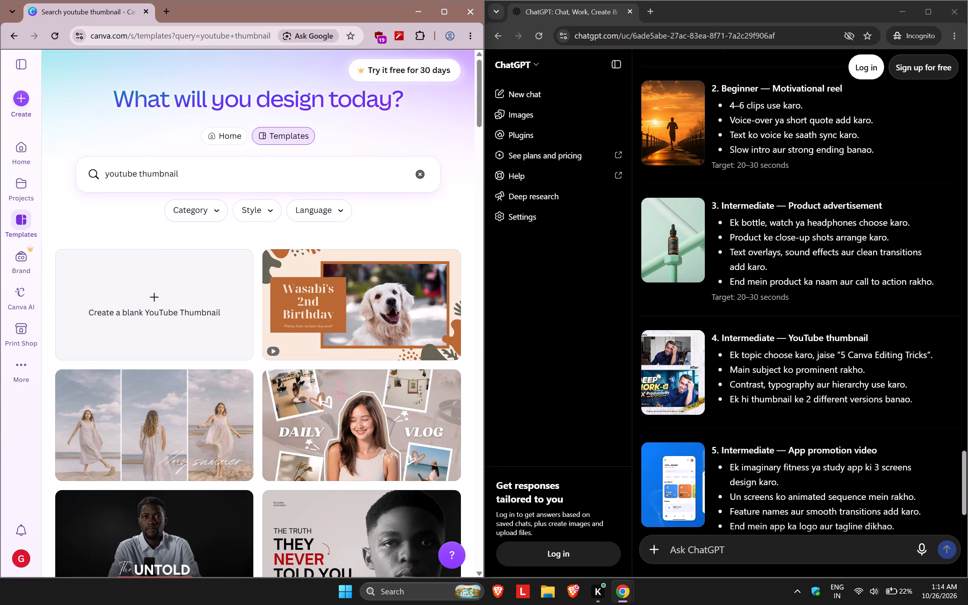
{"action": "left_click", "coordinate": [140, 174]}
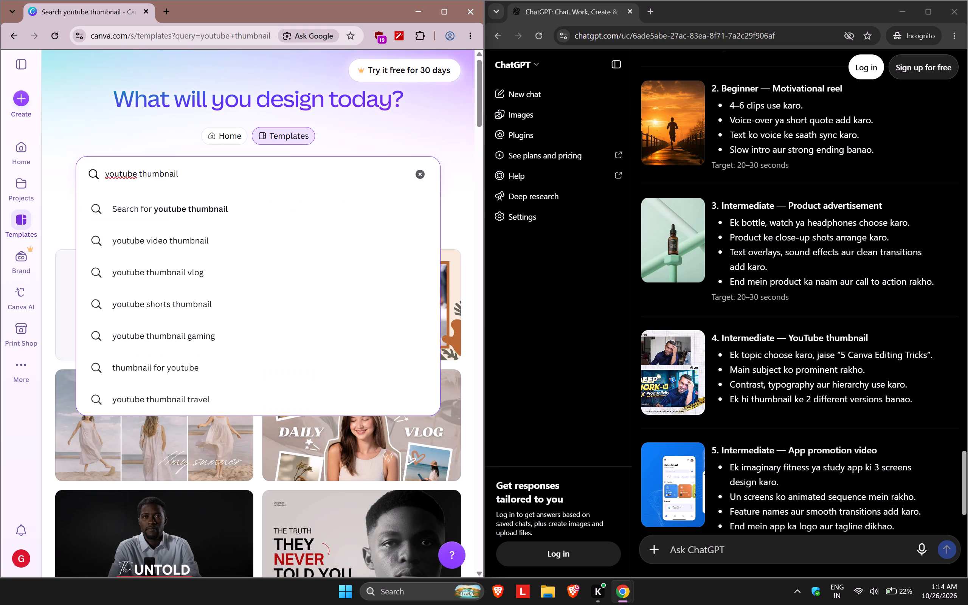
{"action": "type", "text": "music"}
{"action": "key", "text": "space"}
{"action": "key", "text": "Return"}
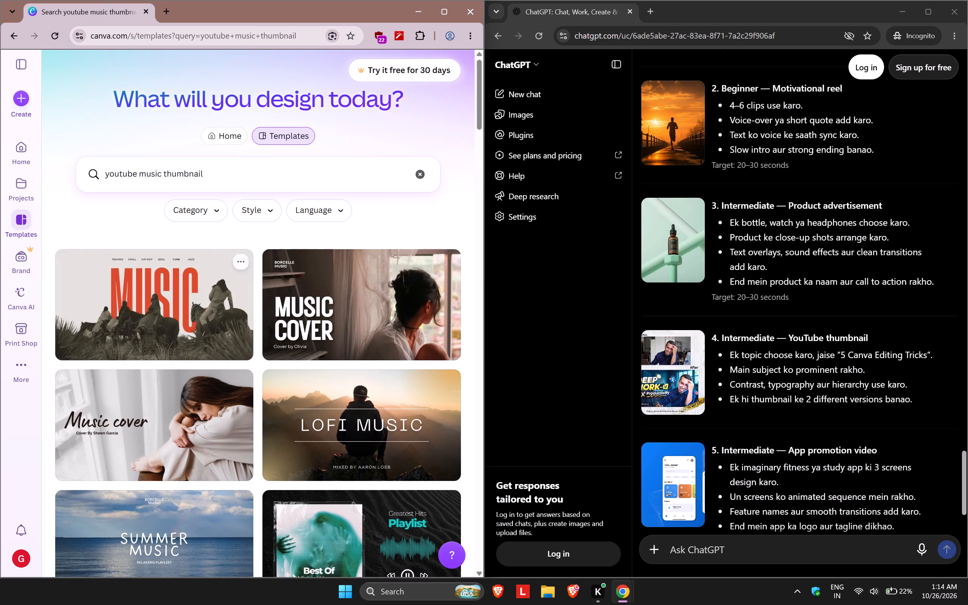
Maximize the Canva window and open the Black and Teal Modern Music YouTube Thumbnail template for customizing.
{"action": "left_click", "coordinate": [442, 7]}
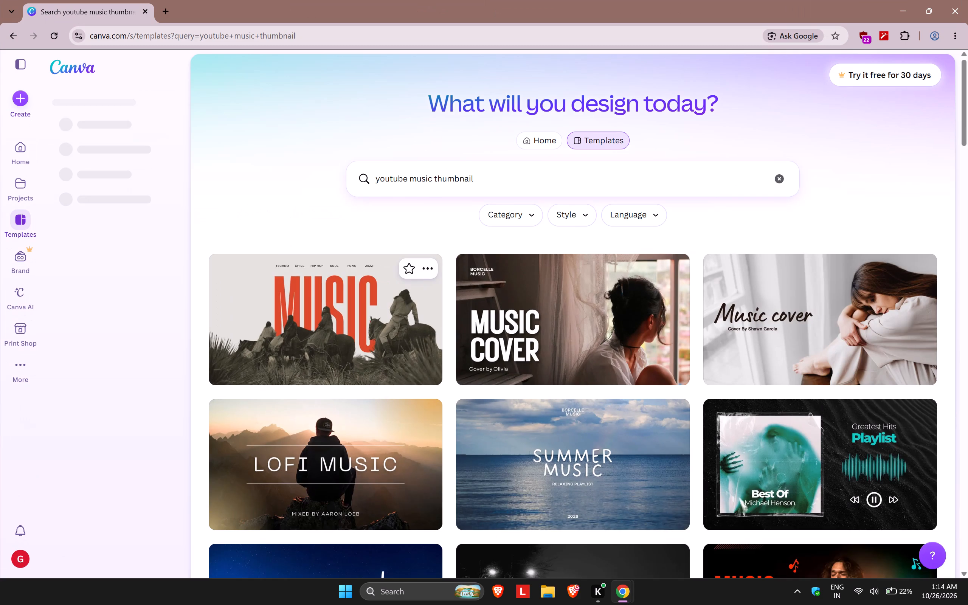
{"action": "scroll", "coordinate": [374, 387], "scroll_direction": "down", "scroll_amount": 2}
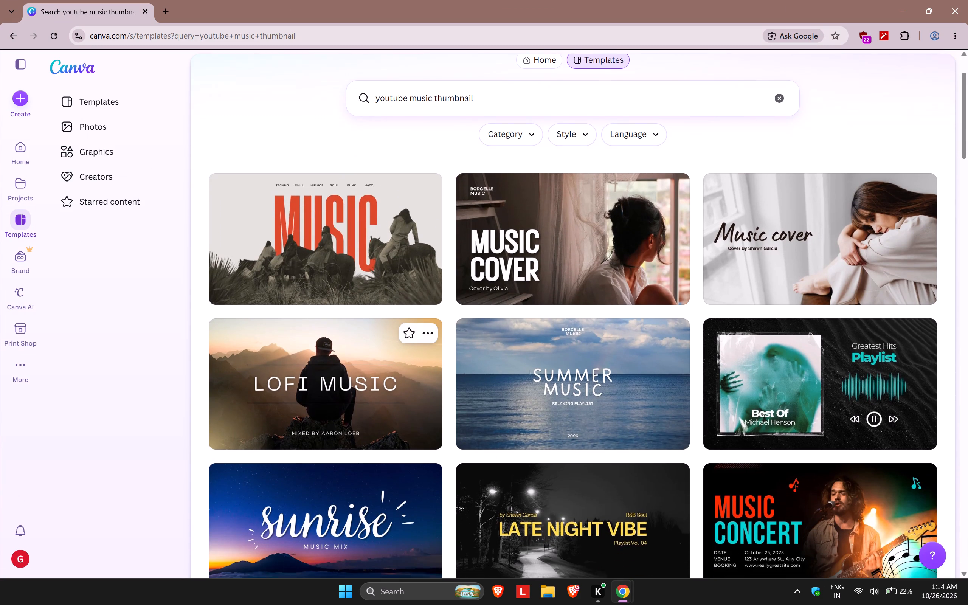
{"action": "scroll", "coordinate": [374, 387], "scroll_direction": "down", "scroll_amount": 1}
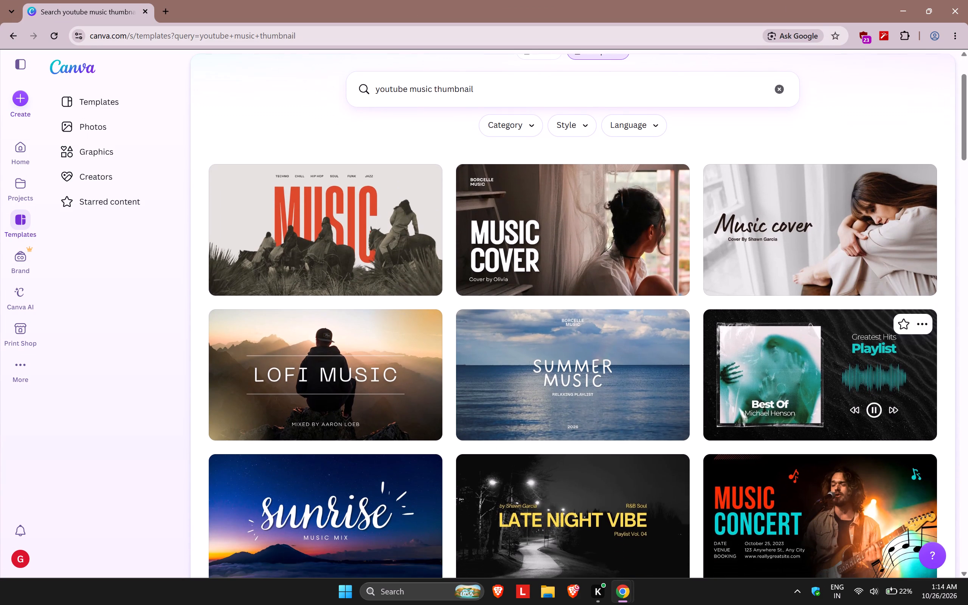
{"action": "left_click", "coordinate": [811, 376]}
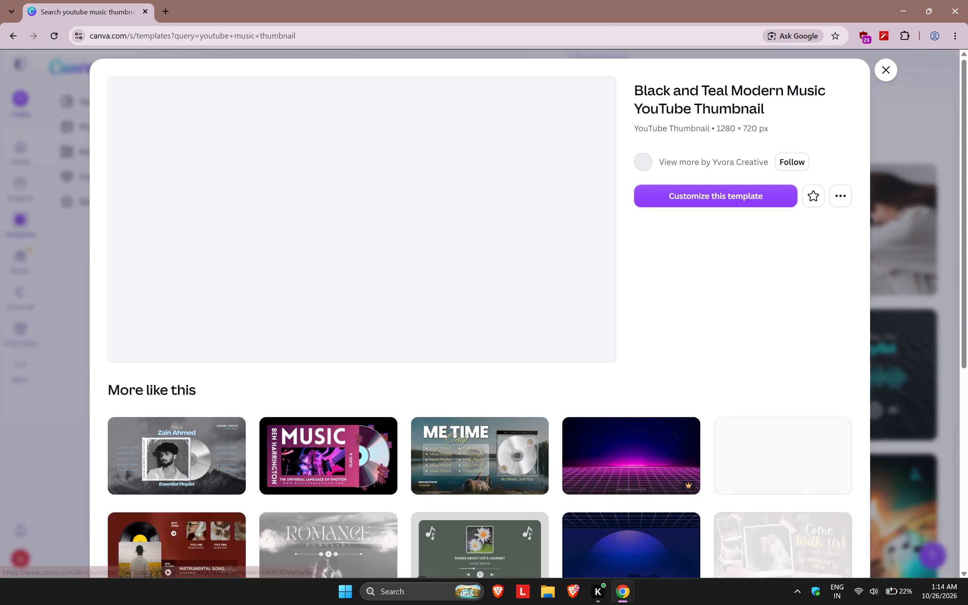
{"action": "left_click", "coordinate": [726, 194]}
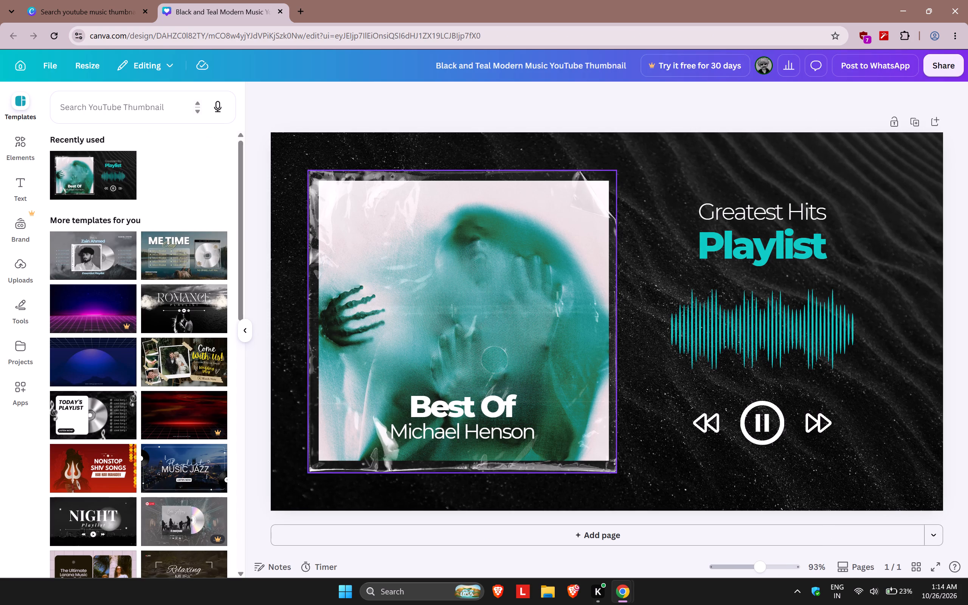
Apply the Black and White Modern Music Playlist YouTube Thumbnail template to the page.
{"action": "left_click", "coordinate": [79, 244]}
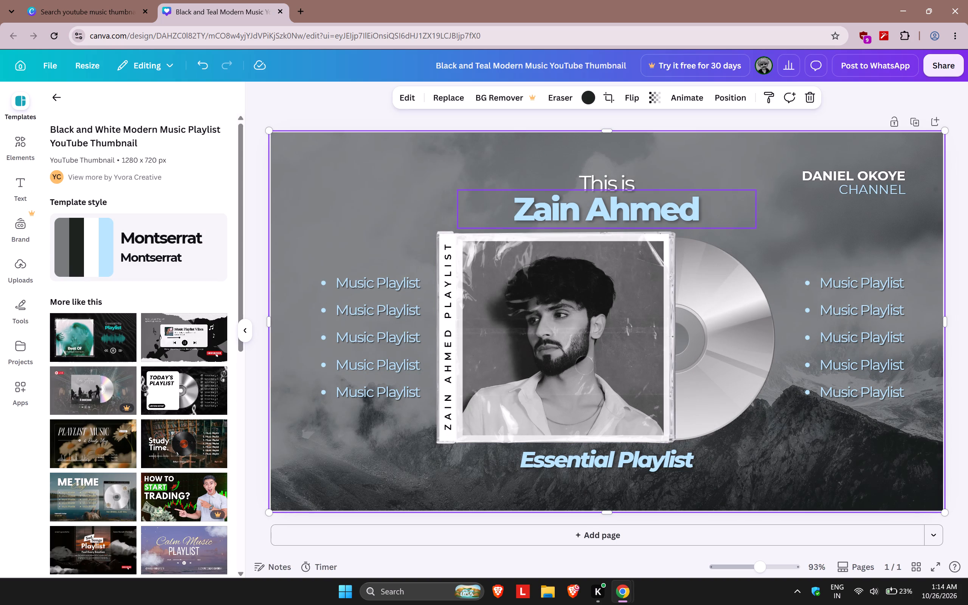
Replace the large artist name beneath "This is" with "Beraag".
{"action": "left_click", "coordinate": [692, 212]}
{"action": "left_click", "coordinate": [712, 212]}
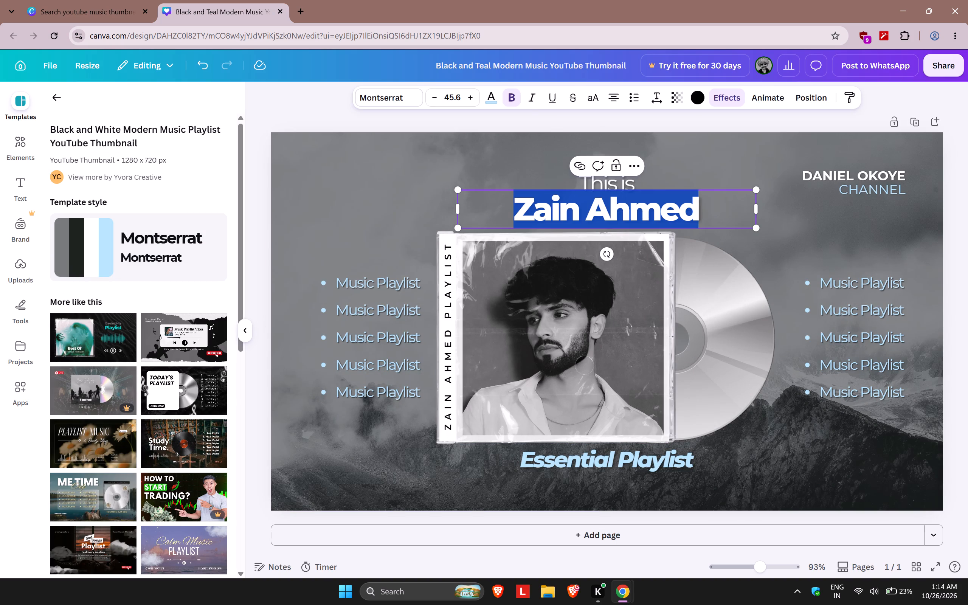
{"action": "type", "text": "Beraag"}
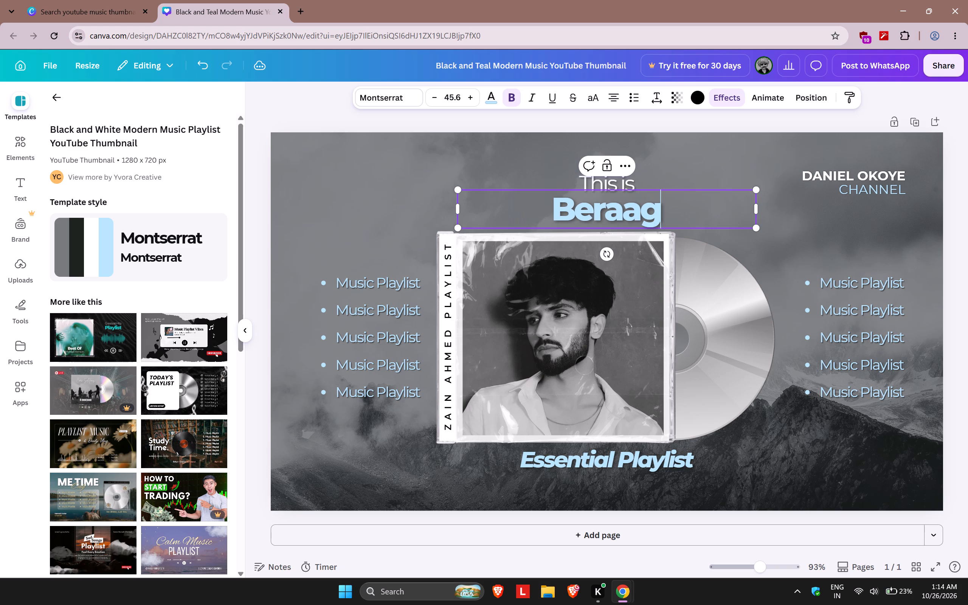
Replace the name above "CHANNEL" in the thumbnail's upper corner with "beraag".
{"action": "left_click", "coordinate": [383, 286]}
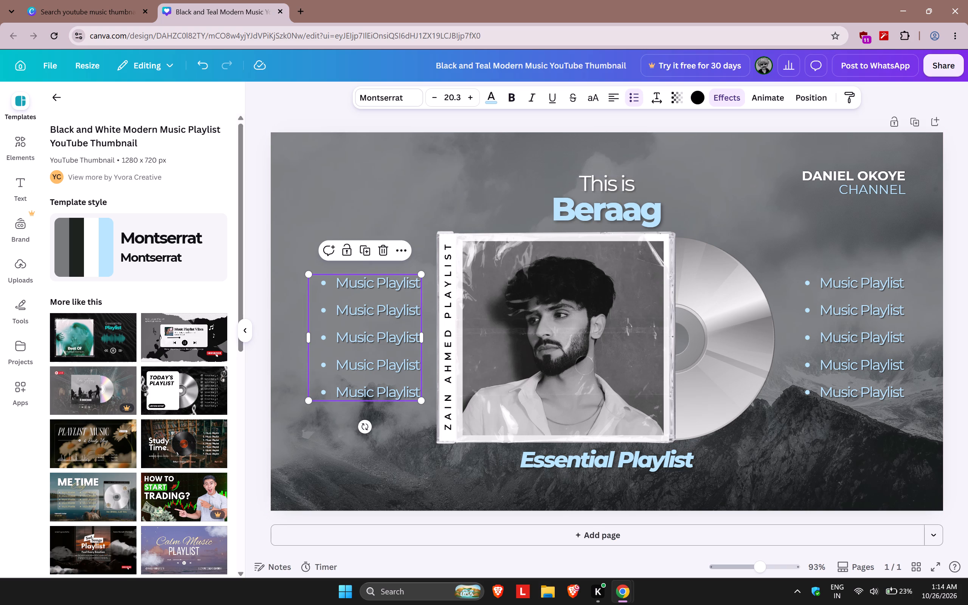
{"action": "left_click", "coordinate": [859, 183]}
{"action": "left_click", "coordinate": [866, 175]}
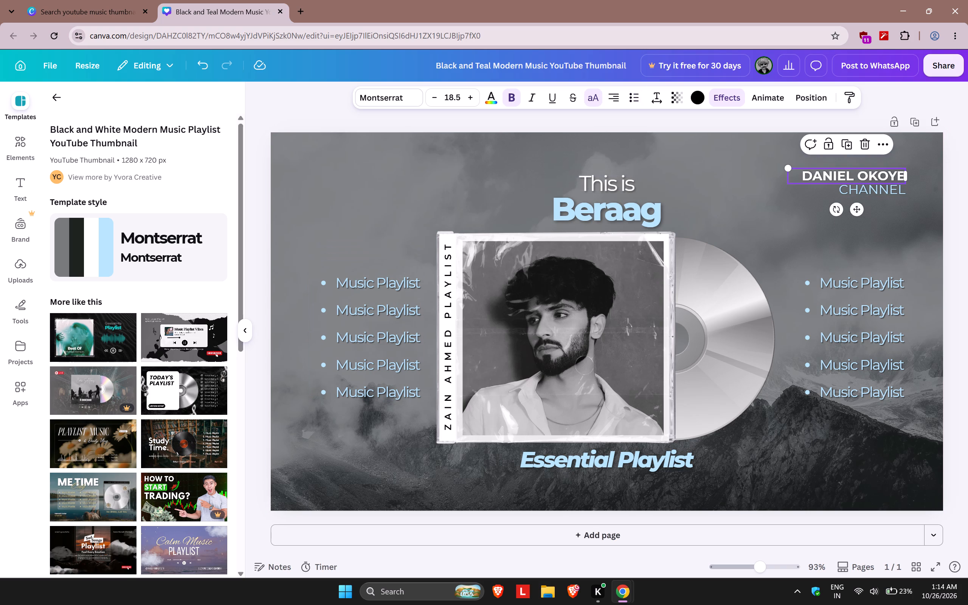
{"action": "left_click", "coordinate": [866, 175]}
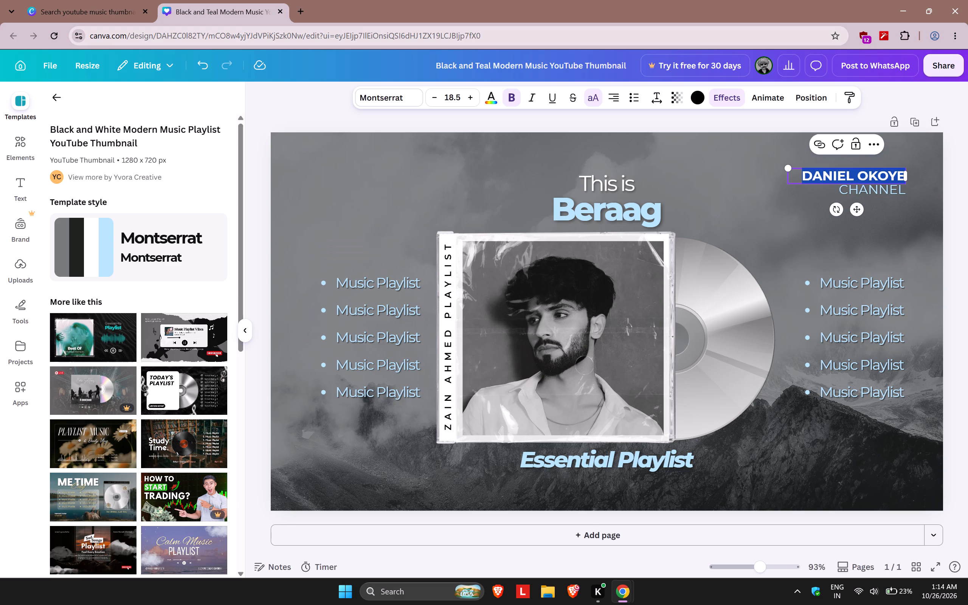
{"action": "type", "text": "beraag"}
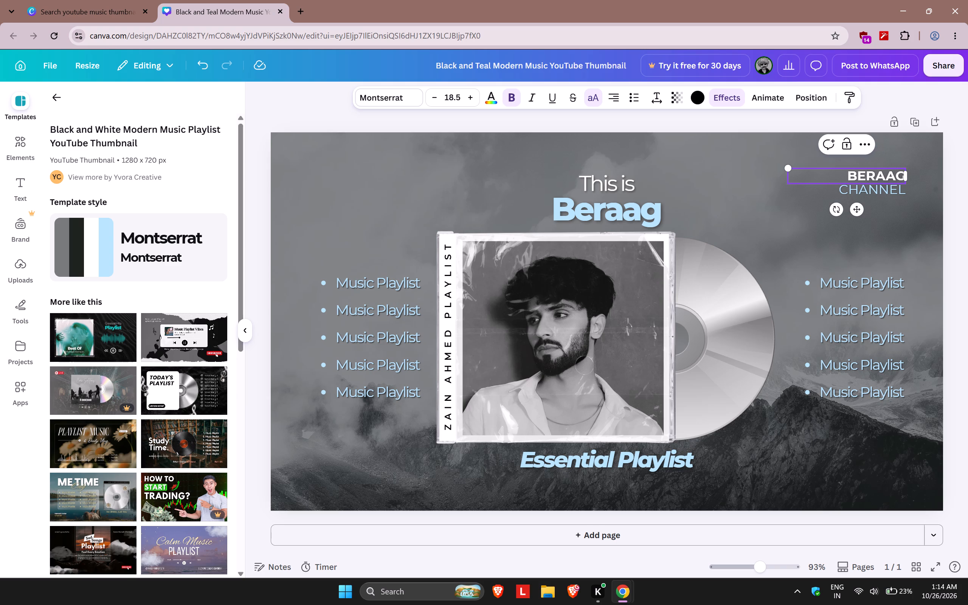
Pad the channel name with trailing spaces so it starts slightly to the left of the word "CHANNEL".
{"action": "key", "text": "space"}
{"action": "key", "text": "space"}
{"action": "key", "text": "space"}
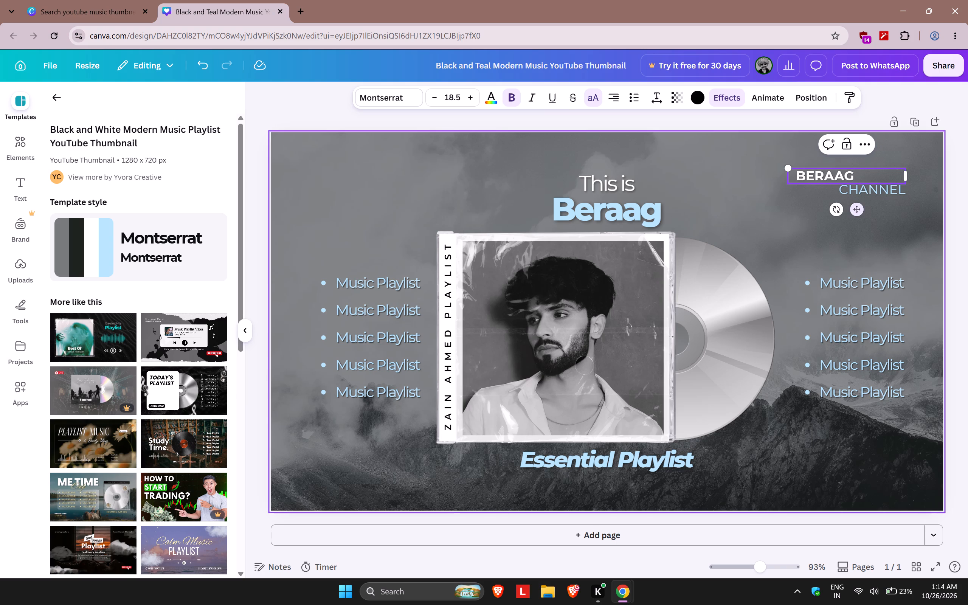
{"action": "key", "text": "BackSpace"}
{"action": "key", "text": "BackSpace"}
{"action": "key", "text": "BackSpace"}
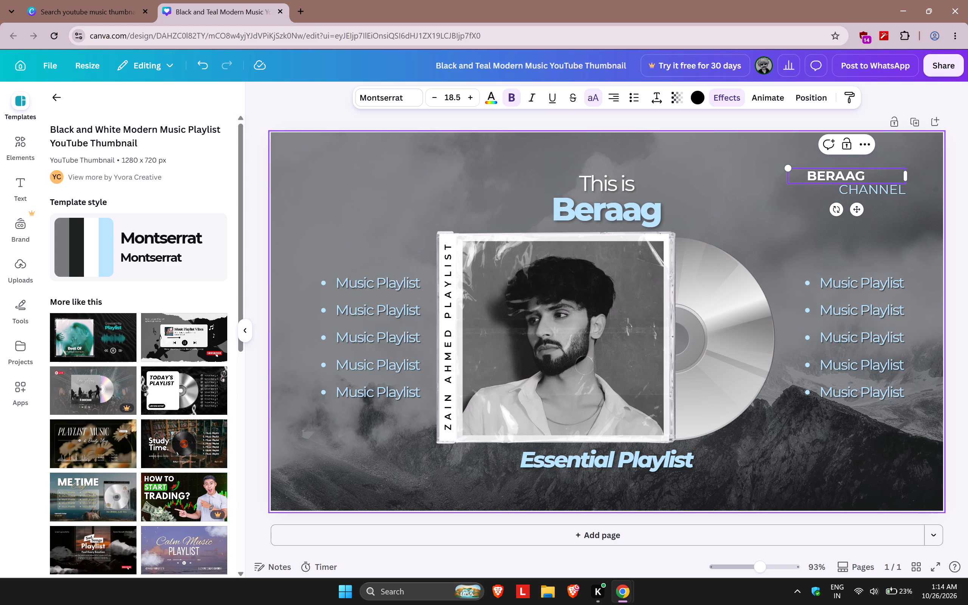
{"action": "key", "text": "BackSpace"}
{"action": "key", "text": "BackSpace"}
{"action": "key", "text": "BackSpace"}
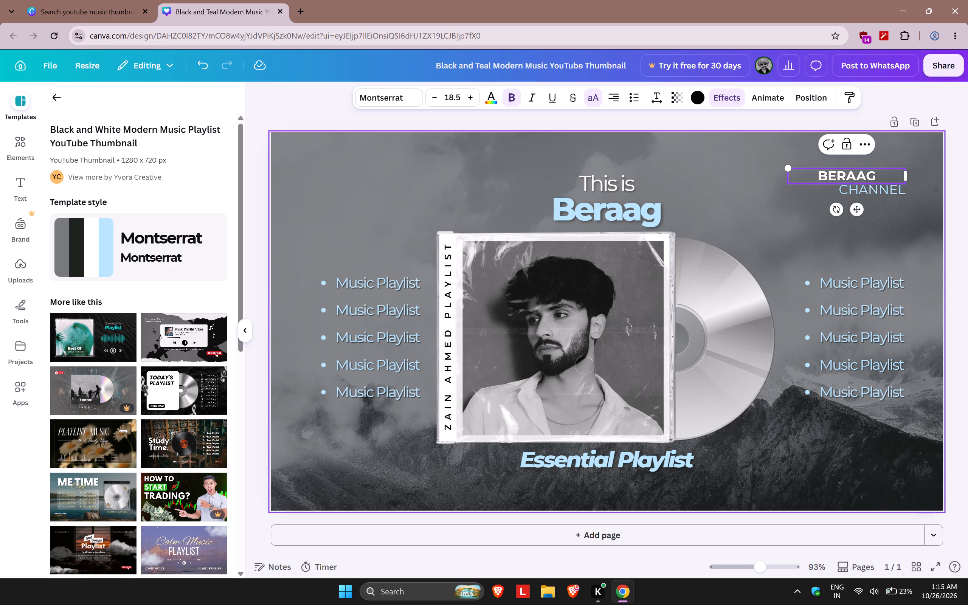
{"action": "key", "text": "BackSpace"}
{"action": "left_click", "coordinate": [935, 251]}
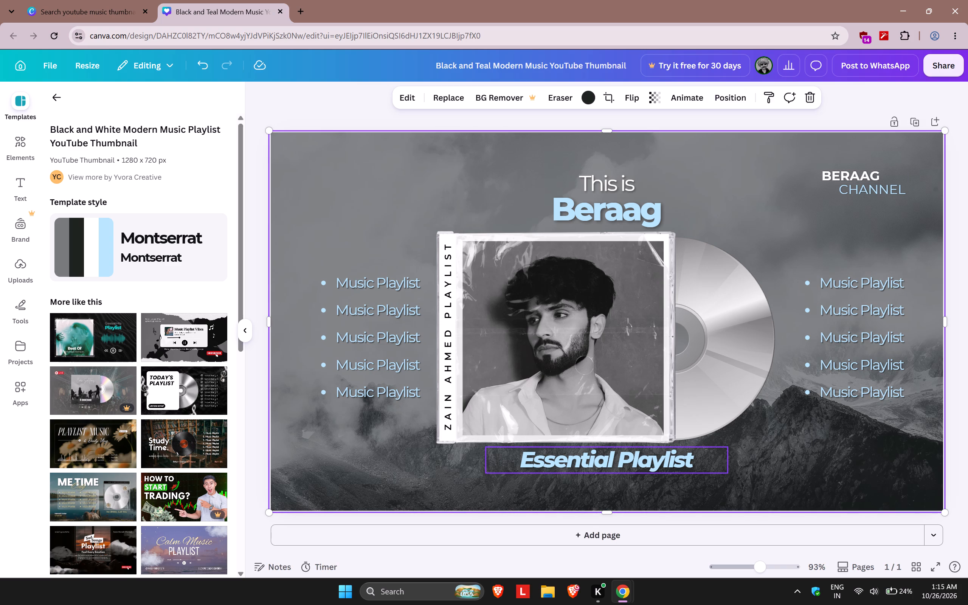
Replace the vertical text along the album case's spine with "Beraag".
{"action": "left_click", "coordinate": [445, 413]}
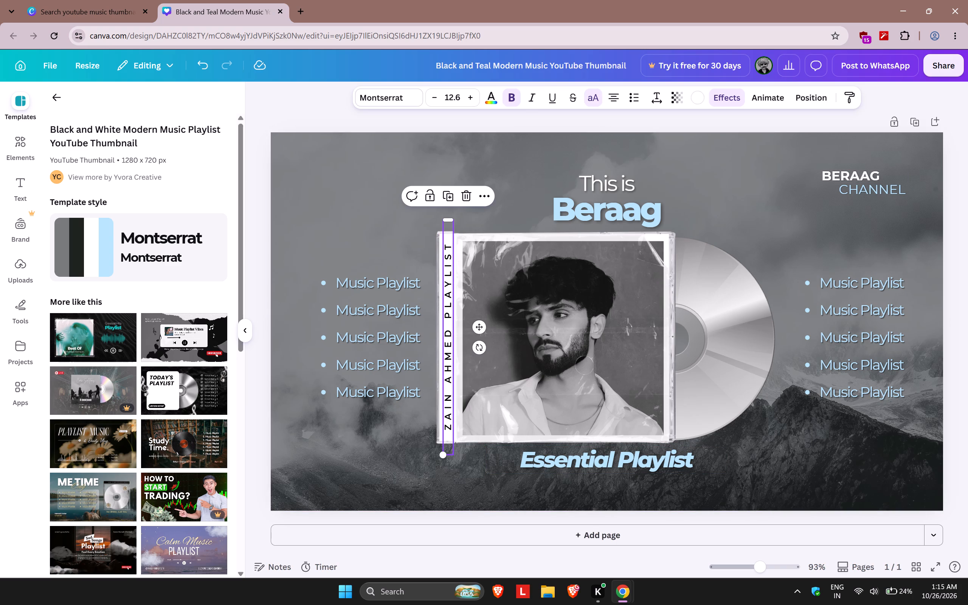
{"action": "key", "text": "shift+b"}
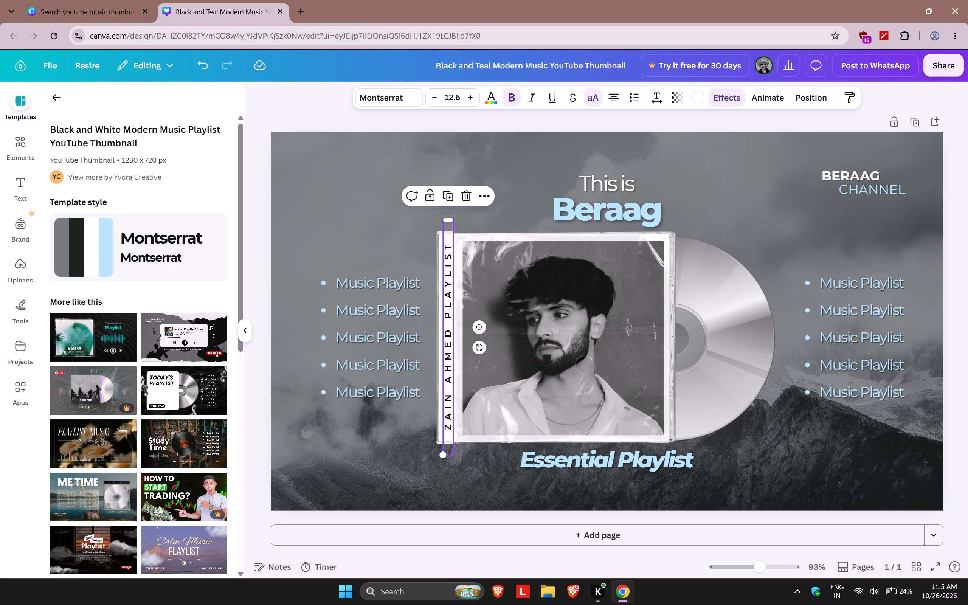
{"action": "left_click", "coordinate": [449, 402]}
{"action": "type", "text": "Be"}
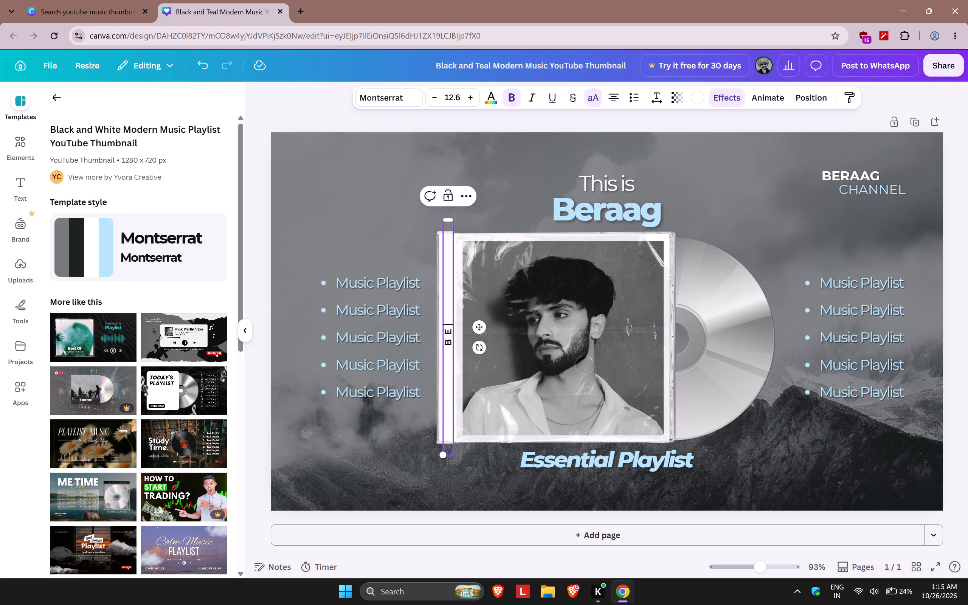
{"action": "key", "text": "g"}
{"action": "key", "text": "BackSpace"}
{"action": "type", "text": "raag"}
Append "songs playlist" after the artist name in the vertical text along the album case's spine.
{"action": "key", "text": "space"}
{"action": "type", "text": "songs playlist"}
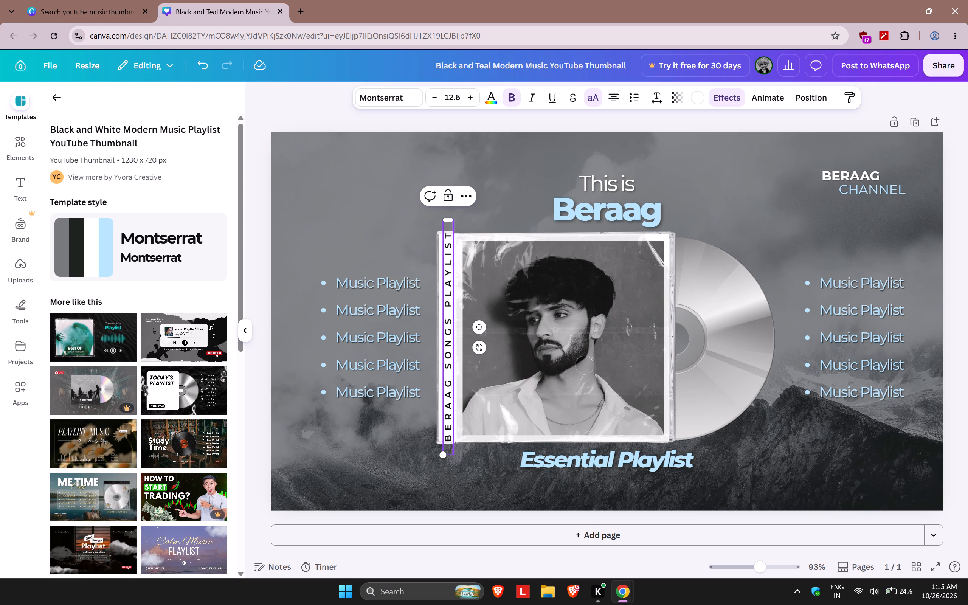
{"action": "left_click", "coordinate": [484, 500]}
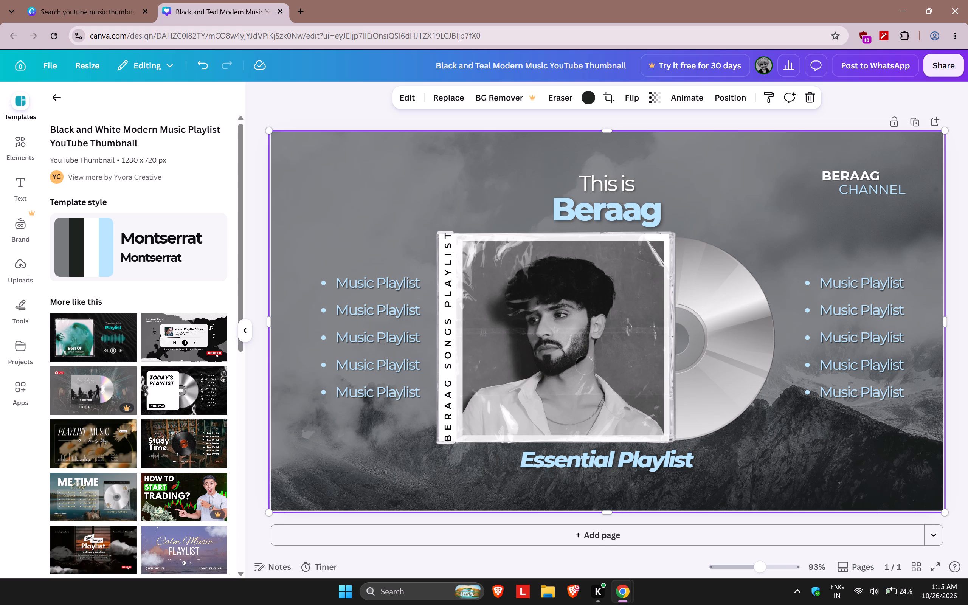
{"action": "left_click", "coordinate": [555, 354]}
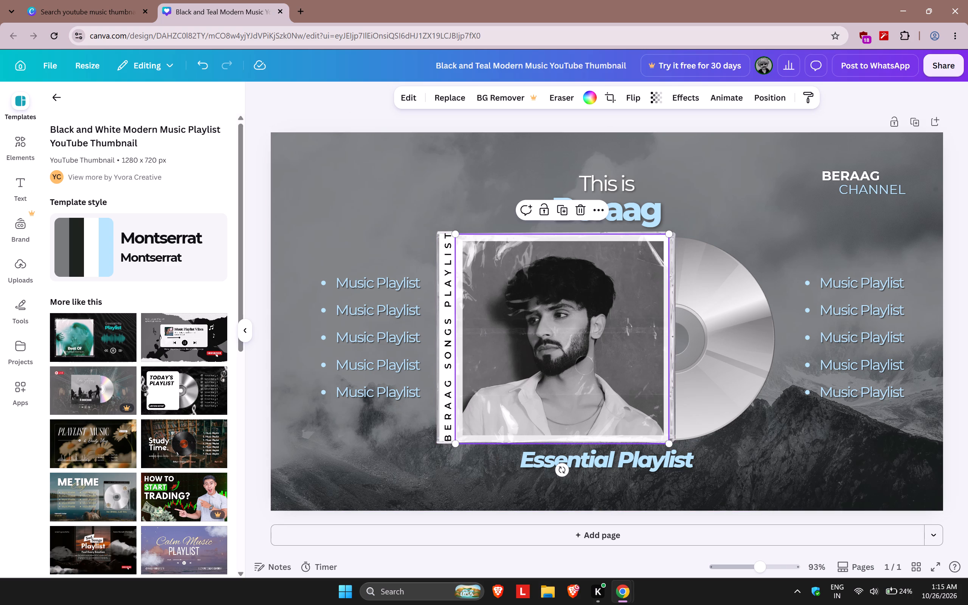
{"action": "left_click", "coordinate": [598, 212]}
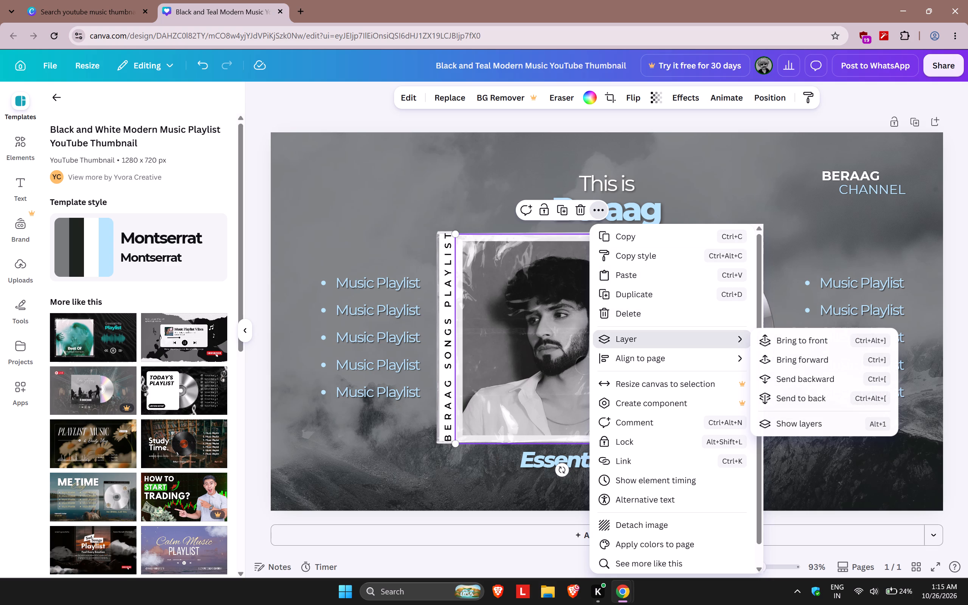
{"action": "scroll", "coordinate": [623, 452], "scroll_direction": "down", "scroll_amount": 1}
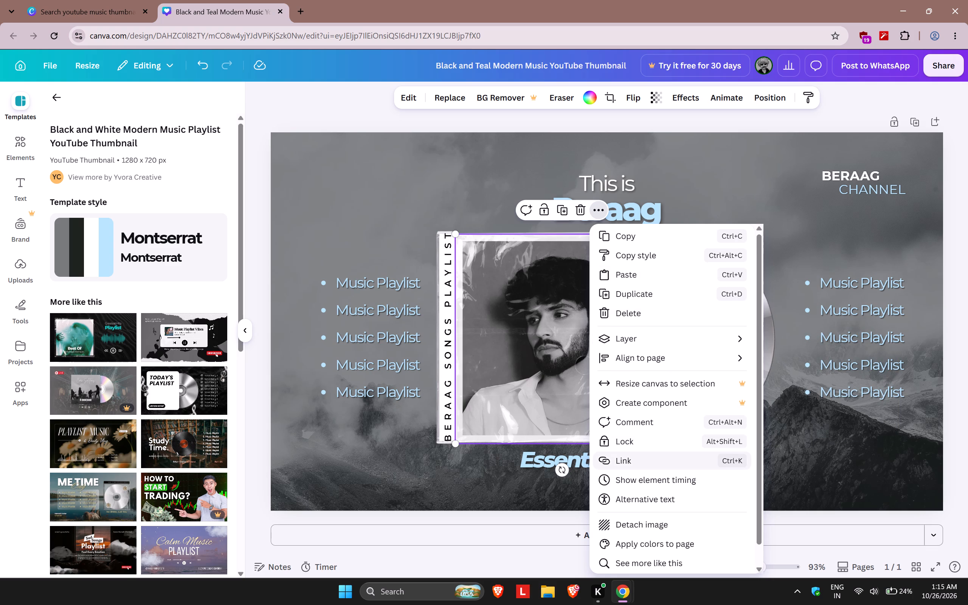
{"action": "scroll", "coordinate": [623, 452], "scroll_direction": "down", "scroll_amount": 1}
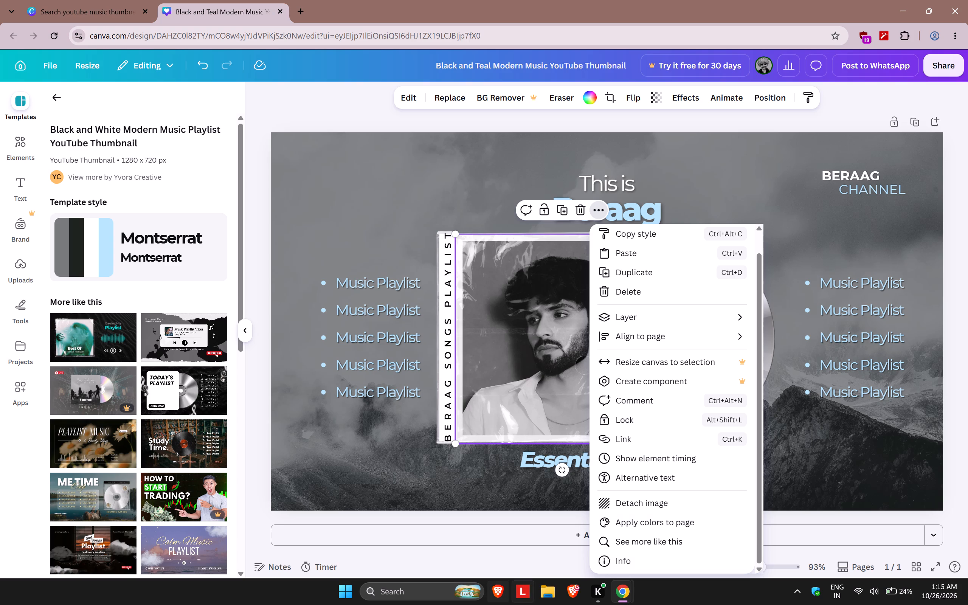
Switch to File Explorer and look through the Arun editing and Songs folders on drive D: and the Downloads folder.
{"action": "left_click", "coordinate": [544, 587]}
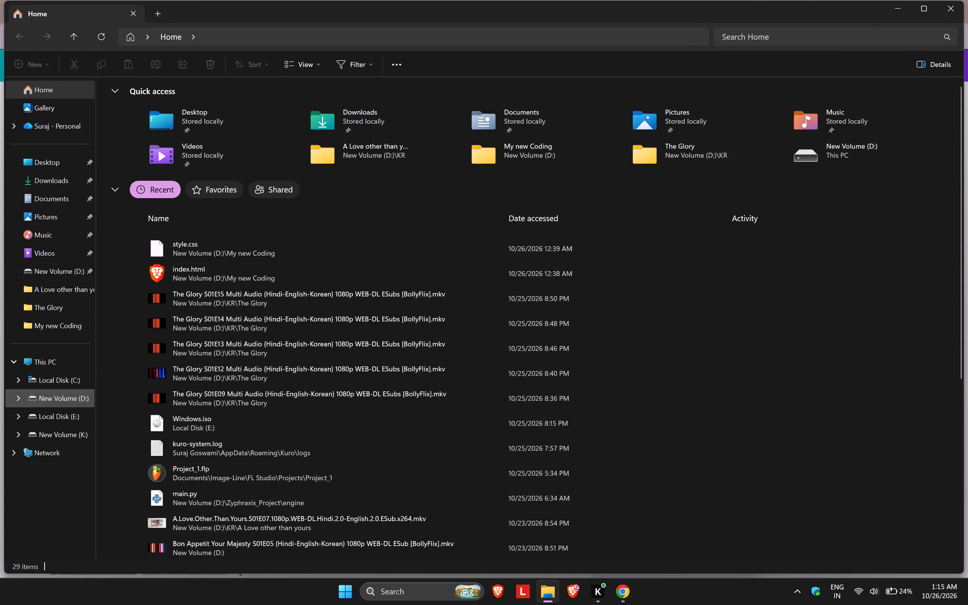
{"action": "left_click", "coordinate": [59, 400]}
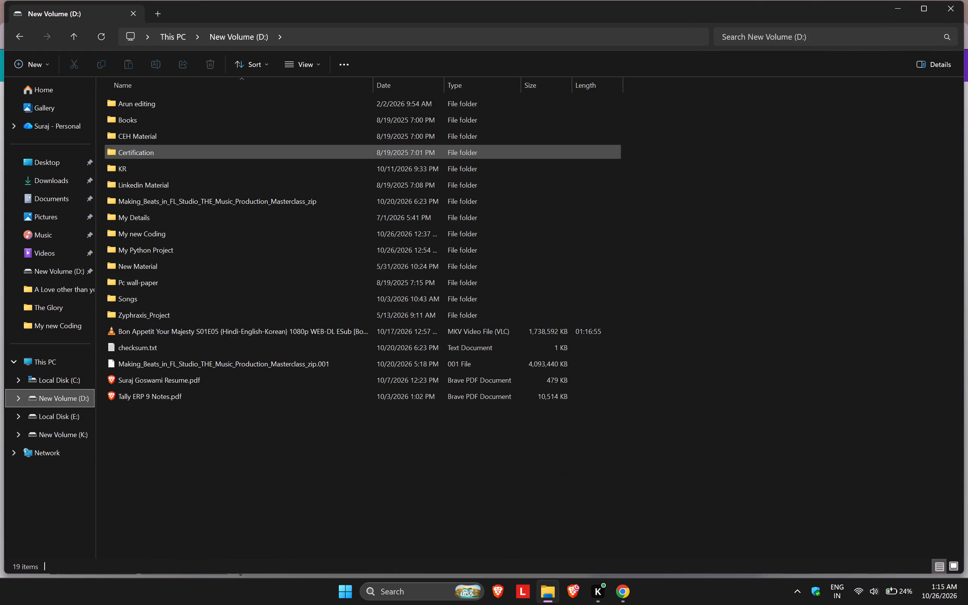
{"action": "double_click", "coordinate": [146, 102]}
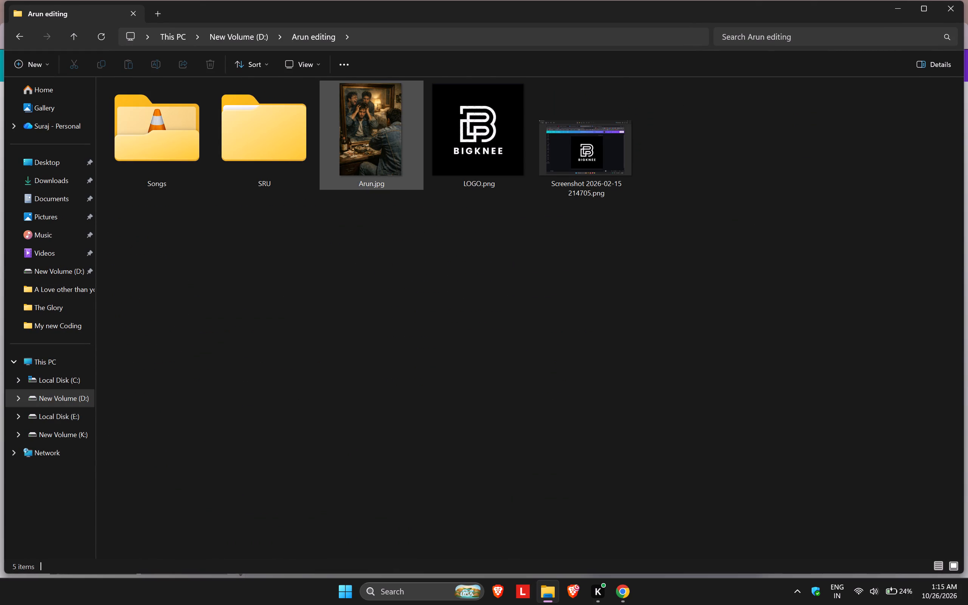
{"action": "double_click", "coordinate": [253, 136]}
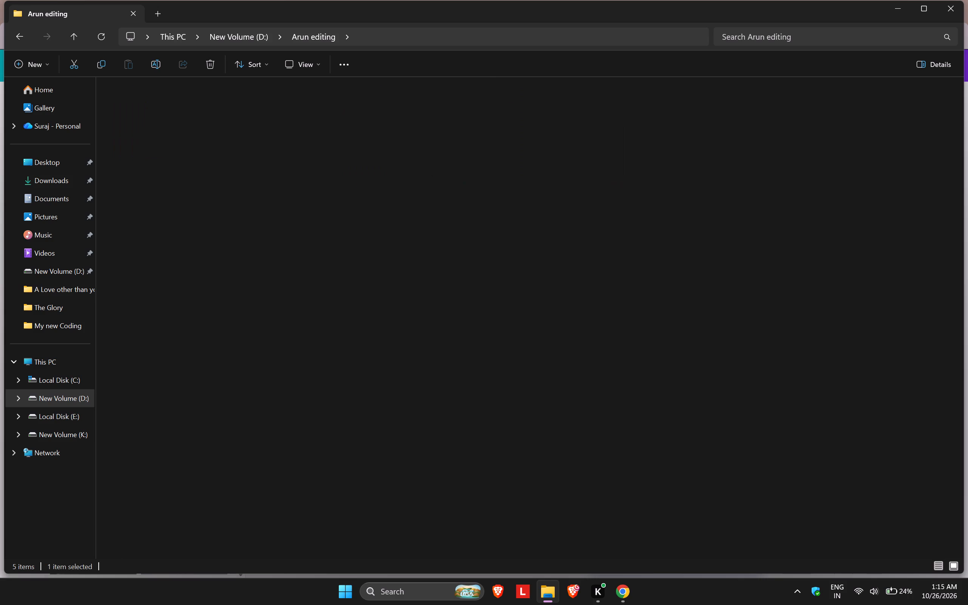
{"action": "double_click", "coordinate": [156, 108]}
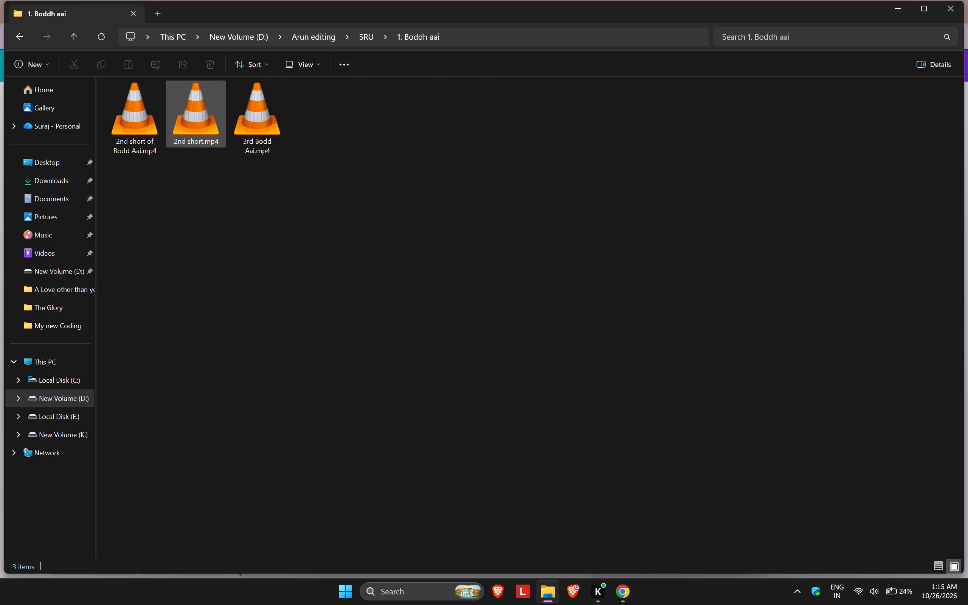
{"action": "left_click", "coordinate": [78, 38]}
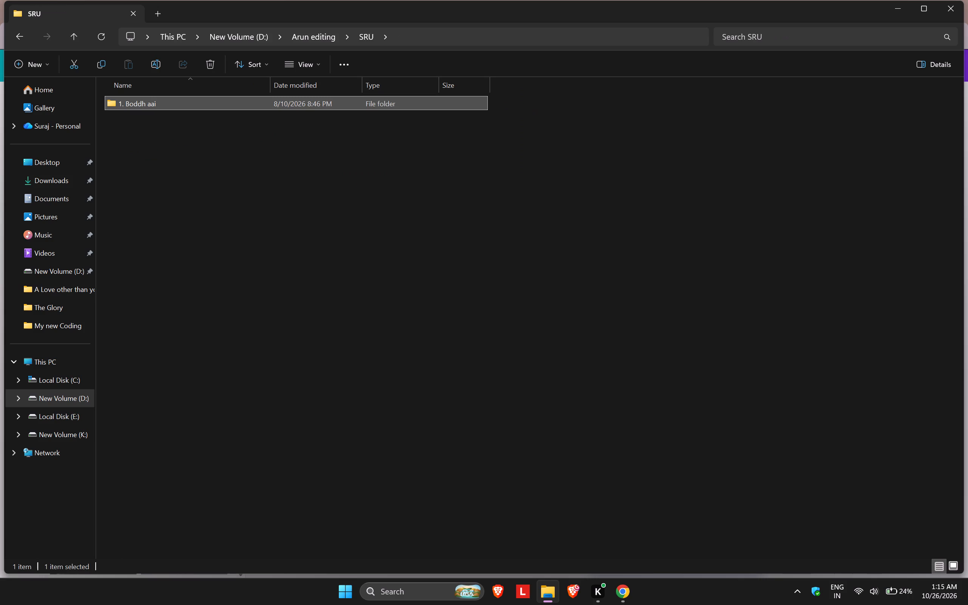
{"action": "left_click", "coordinate": [71, 37]}
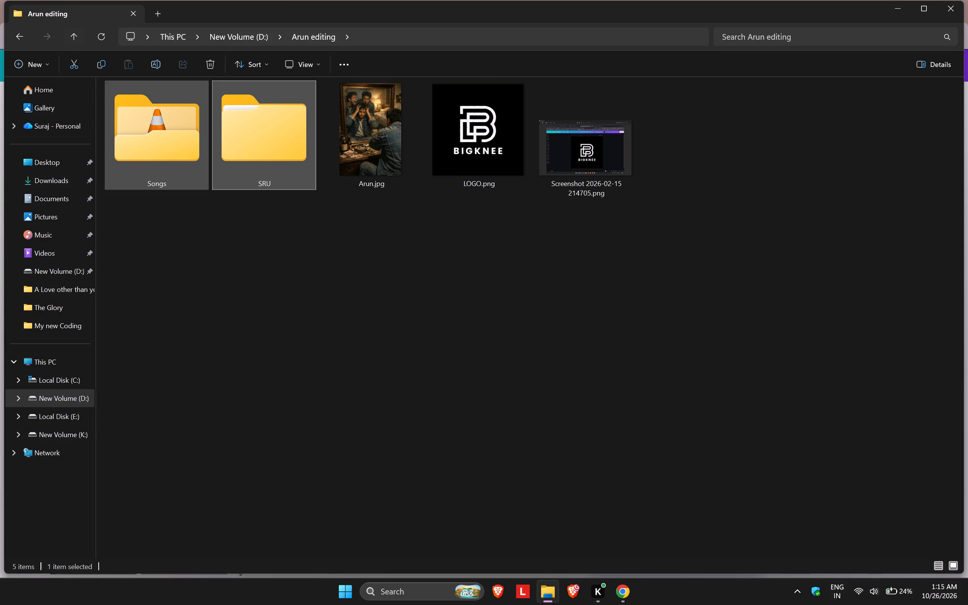
{"action": "double_click", "coordinate": [172, 132]}
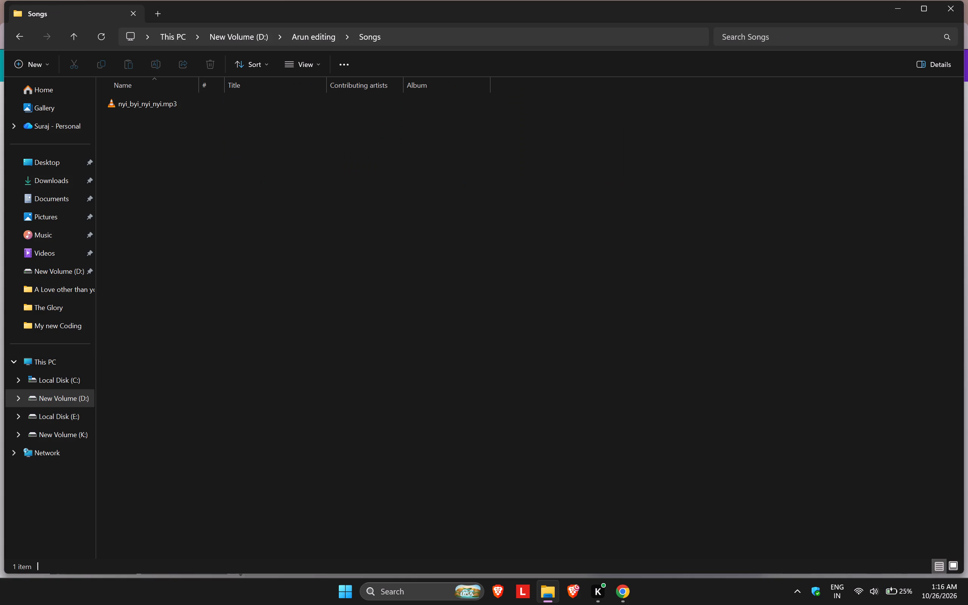
{"action": "left_click", "coordinate": [79, 44]}
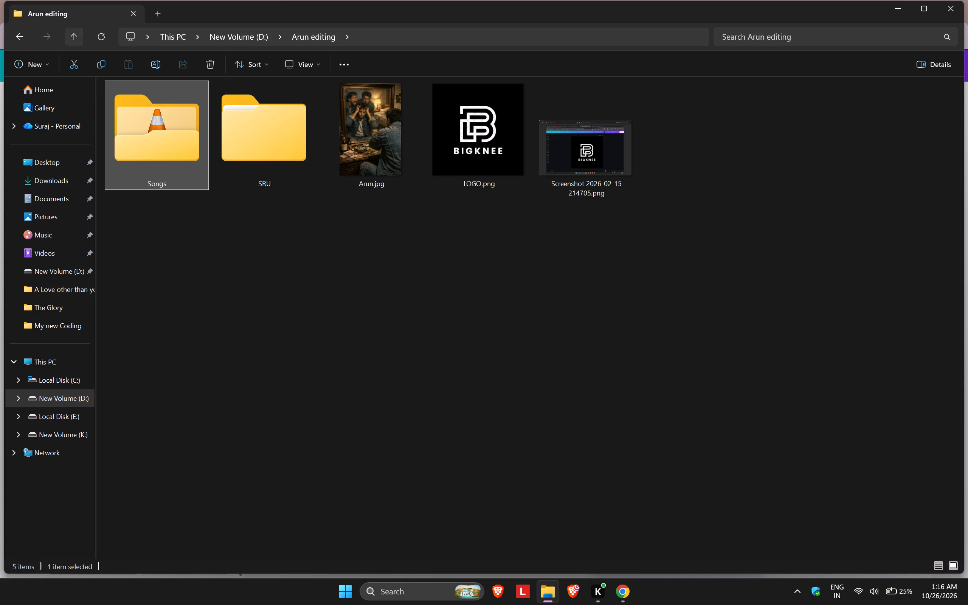
{"action": "left_click", "coordinate": [79, 44]}
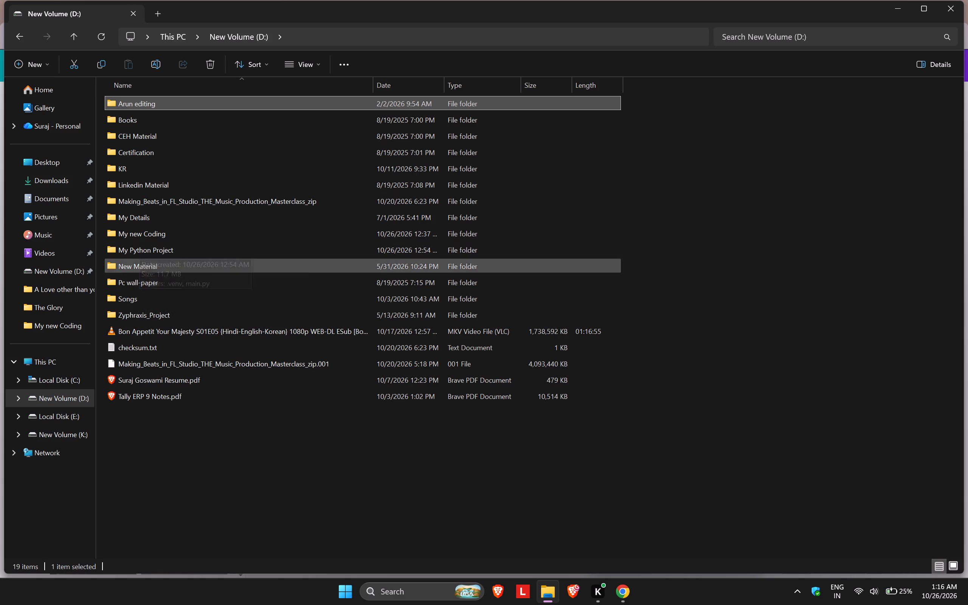
{"action": "double_click", "coordinate": [127, 302]}
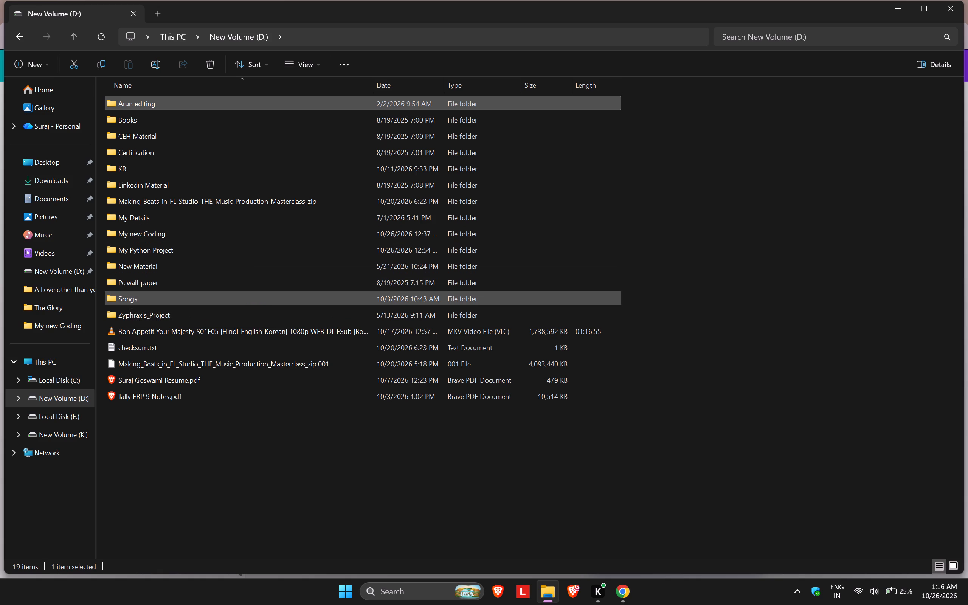
{"action": "left_click", "coordinate": [70, 31]}
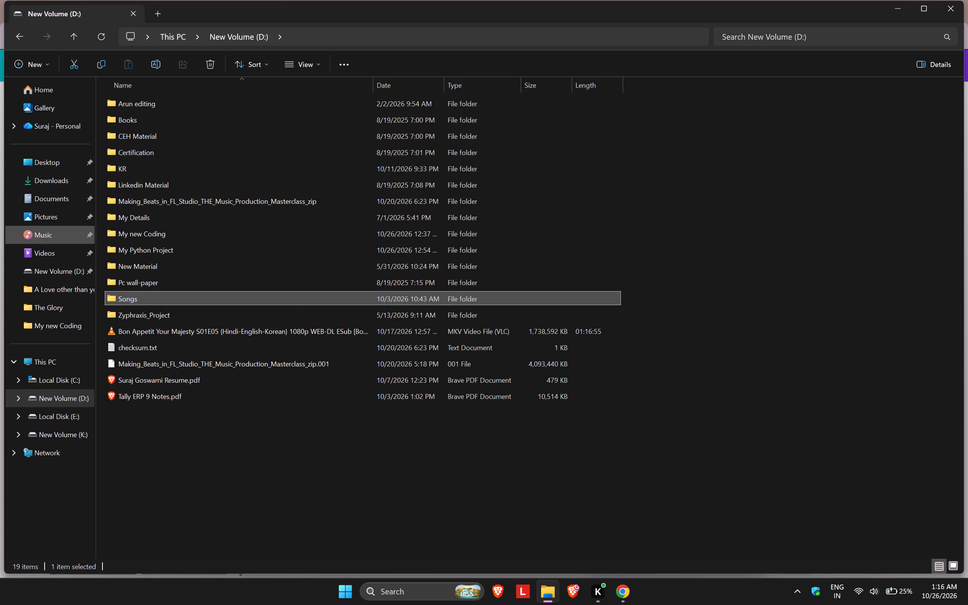
{"action": "left_click", "coordinate": [54, 182]}
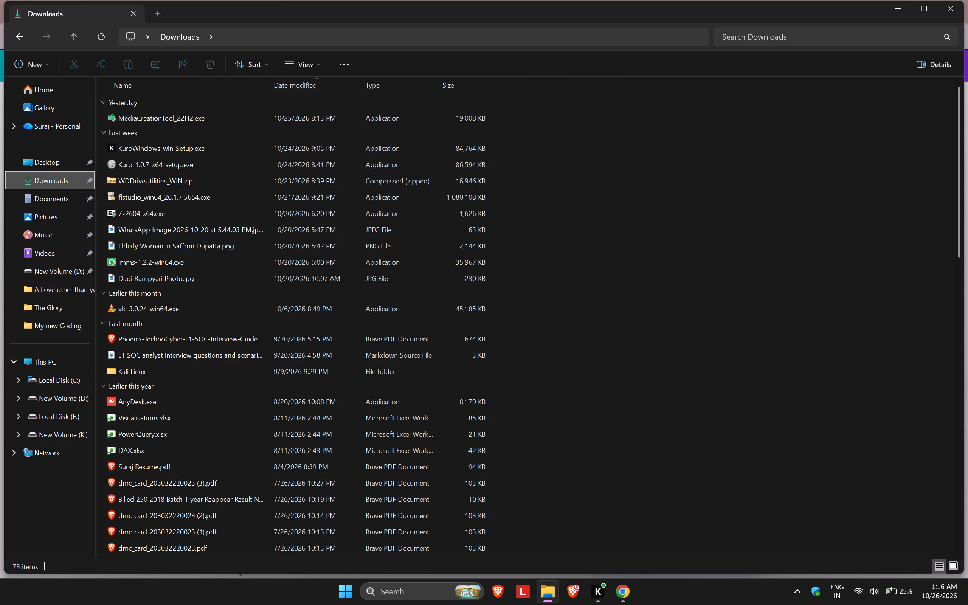
{"action": "scroll", "coordinate": [157, 255], "scroll_direction": "down", "scroll_amount": 1}
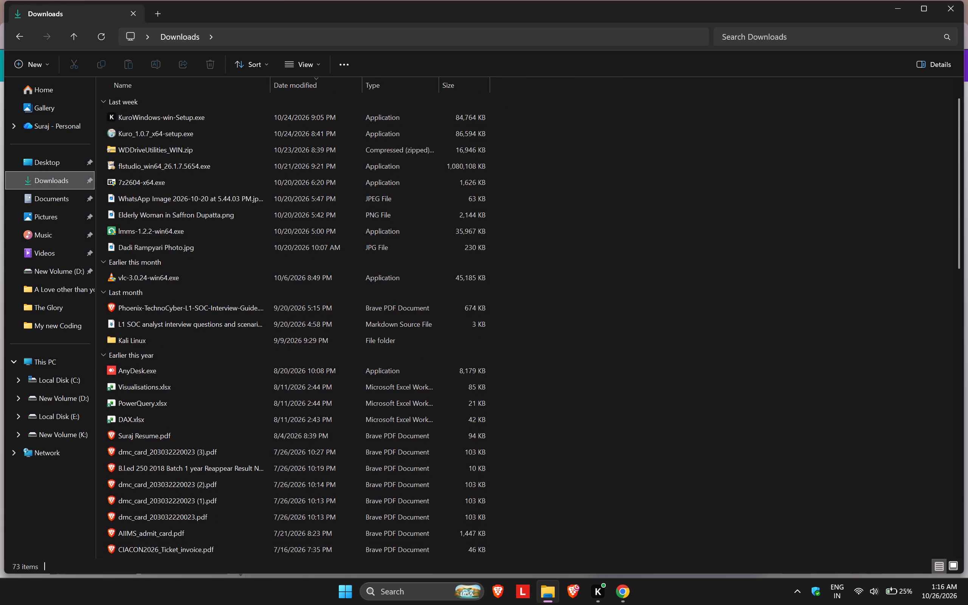
{"action": "scroll", "coordinate": [157, 255], "scroll_direction": "down", "scroll_amount": 1}
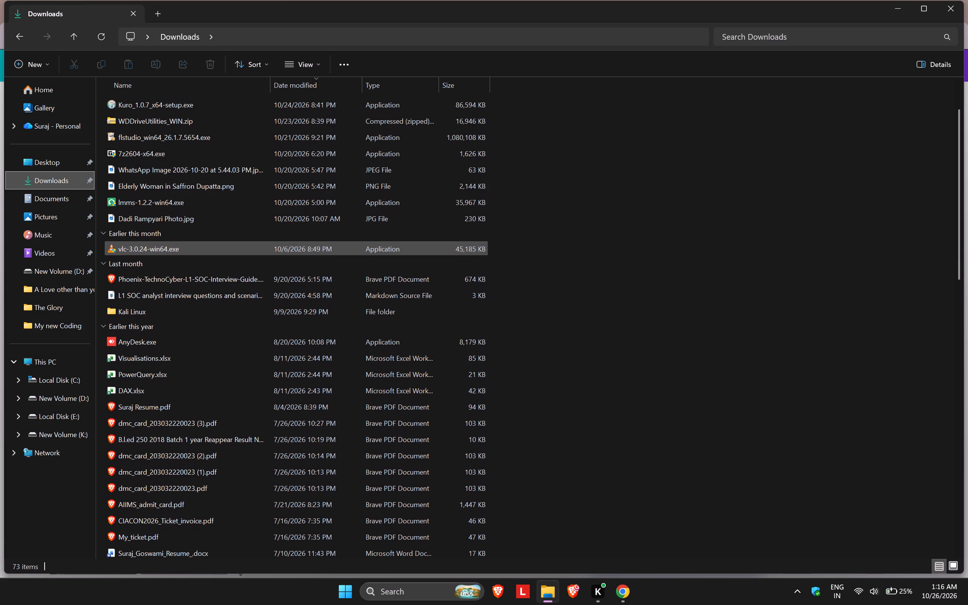
{"action": "scroll", "coordinate": [157, 255], "scroll_direction": "up", "scroll_amount": 5}
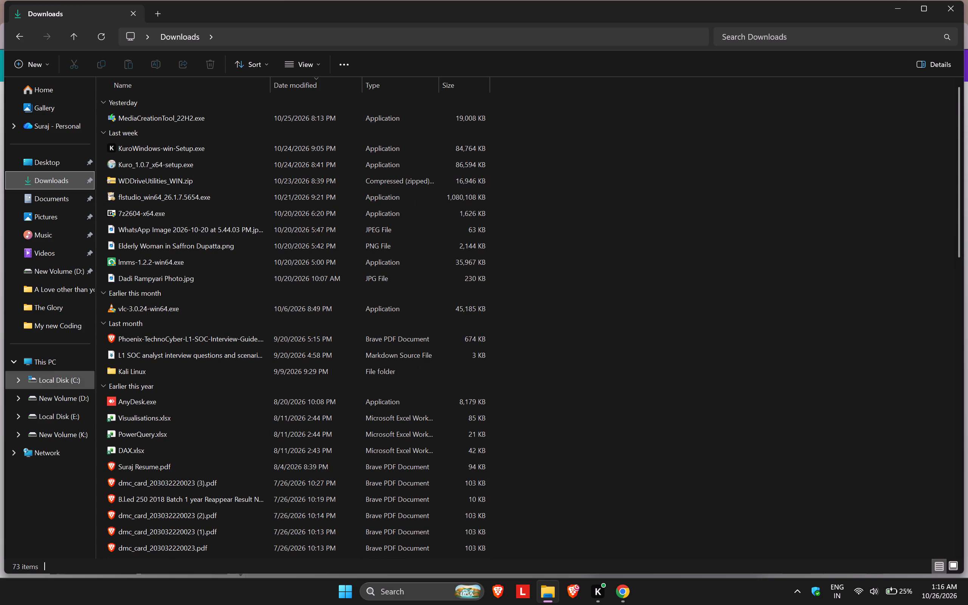
Create a folder named "My Youtube" at the root of drive D: and open it.
{"action": "left_click", "coordinate": [54, 399]}
{"action": "scroll", "coordinate": [253, 241], "scroll_direction": "down", "scroll_amount": 1}
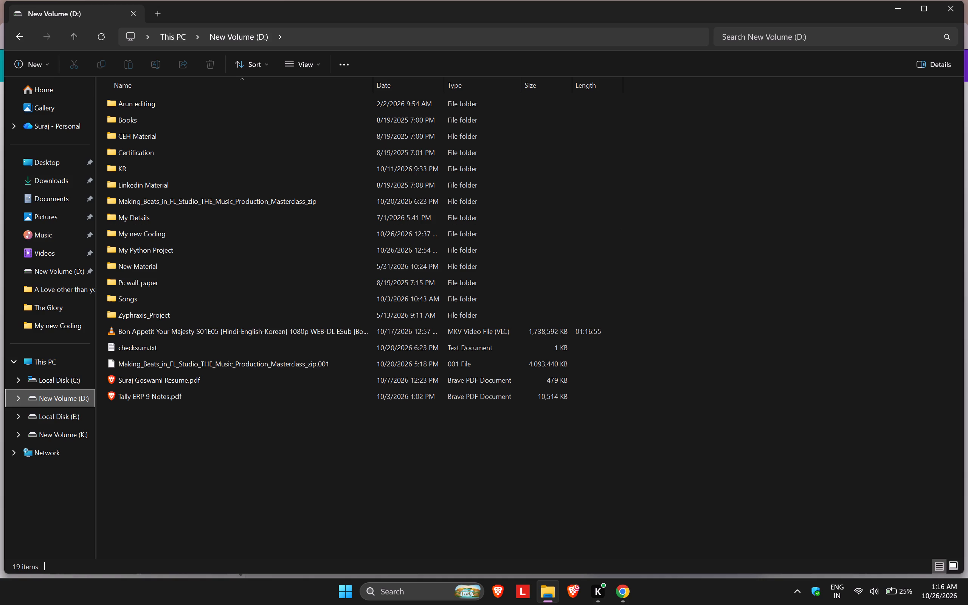
{"action": "left_click", "coordinate": [300, 439]}
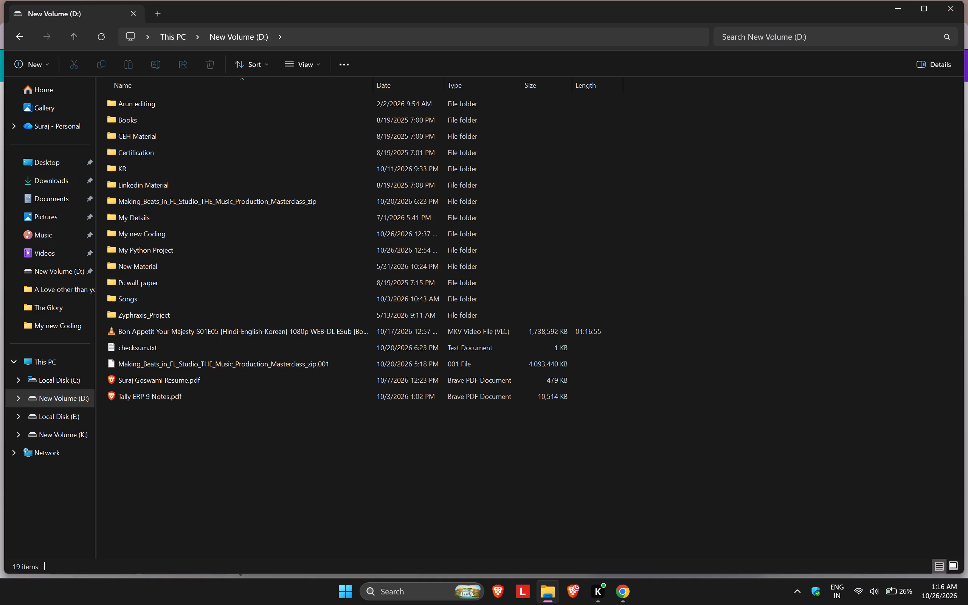
{"action": "key", "text": "ctrl+shift+n"}
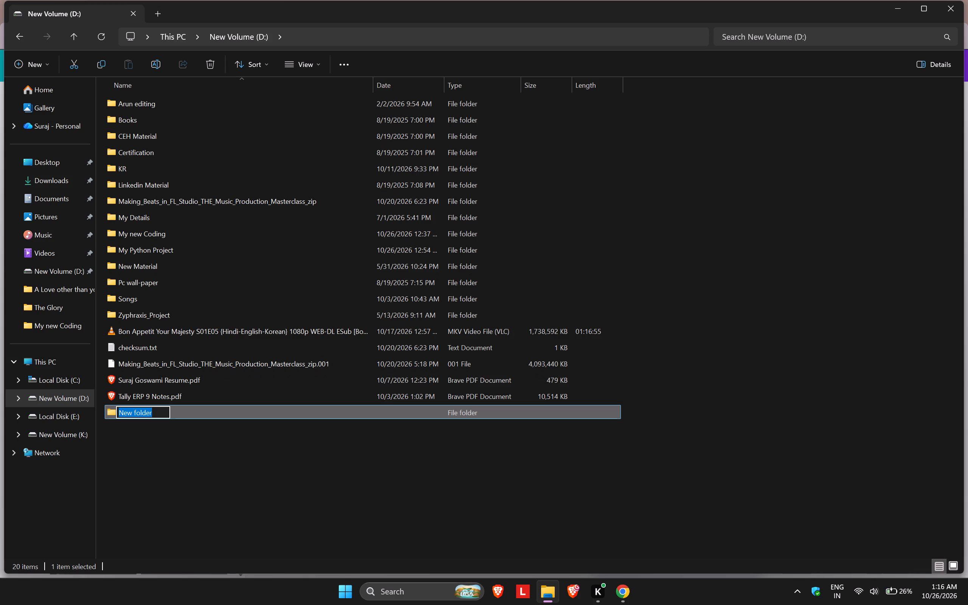
{"action": "type", "text": "My Youtube"}
{"action": "key", "text": "Return"}
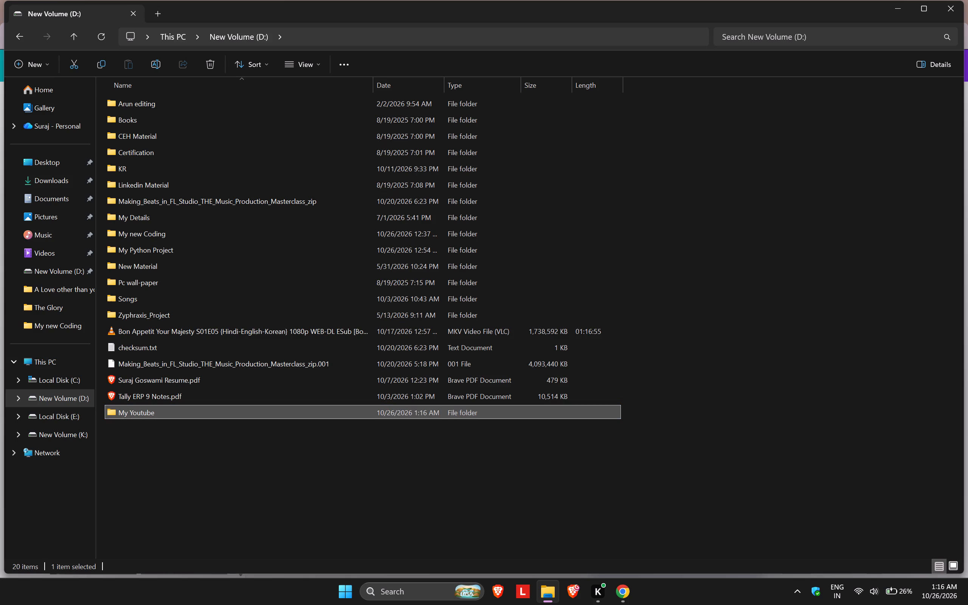
{"action": "key", "text": "Return"}
Switch back to the Canva thumbnail and open the bulleted "Music Playlist" text beside the album case's spine for editing.
{"action": "key", "text": "alt+Tab"}
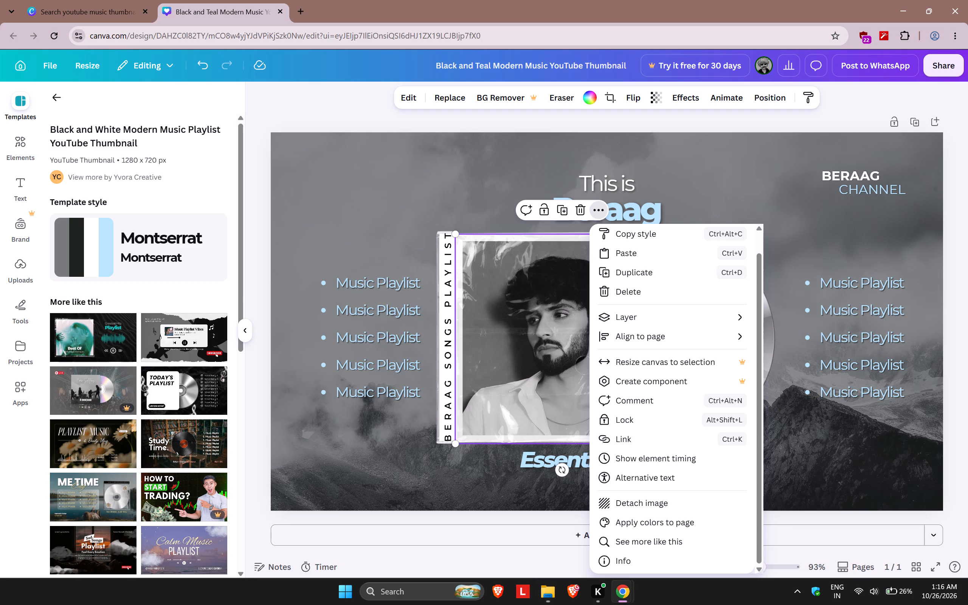
{"action": "left_click", "coordinate": [376, 428]}
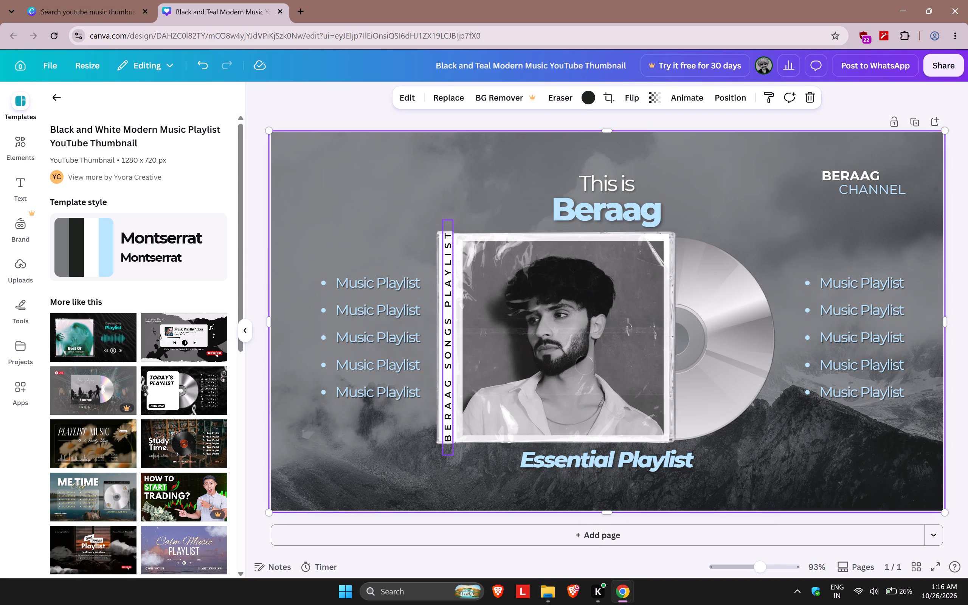
{"action": "left_click", "coordinate": [521, 354]}
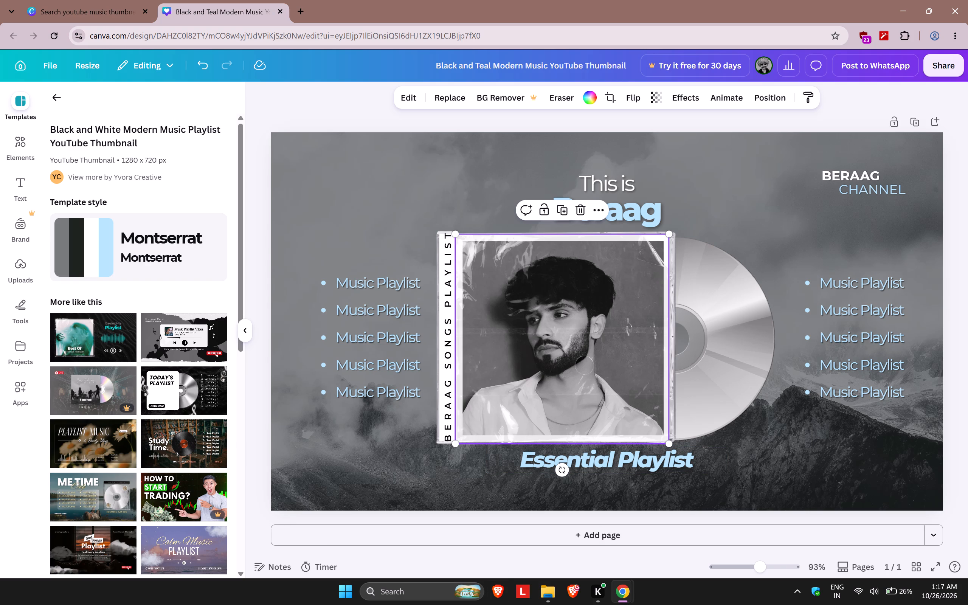
{"action": "left_click", "coordinate": [270, 95]}
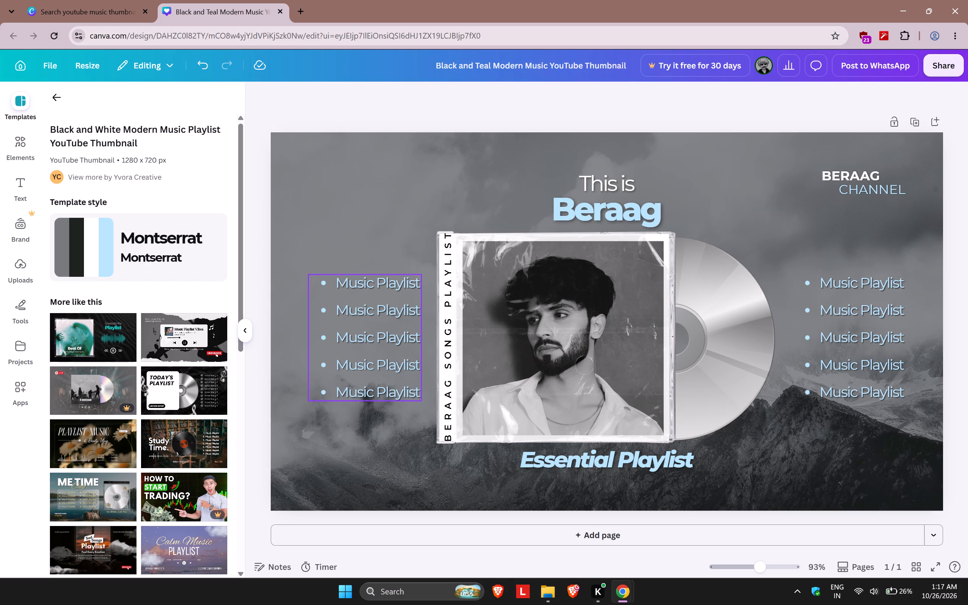
{"action": "scroll", "coordinate": [329, 410], "scroll_direction": "down", "scroll_amount": 1}
{"action": "left_click", "coordinate": [370, 285]}
{"action": "left_click", "coordinate": [370, 285]}
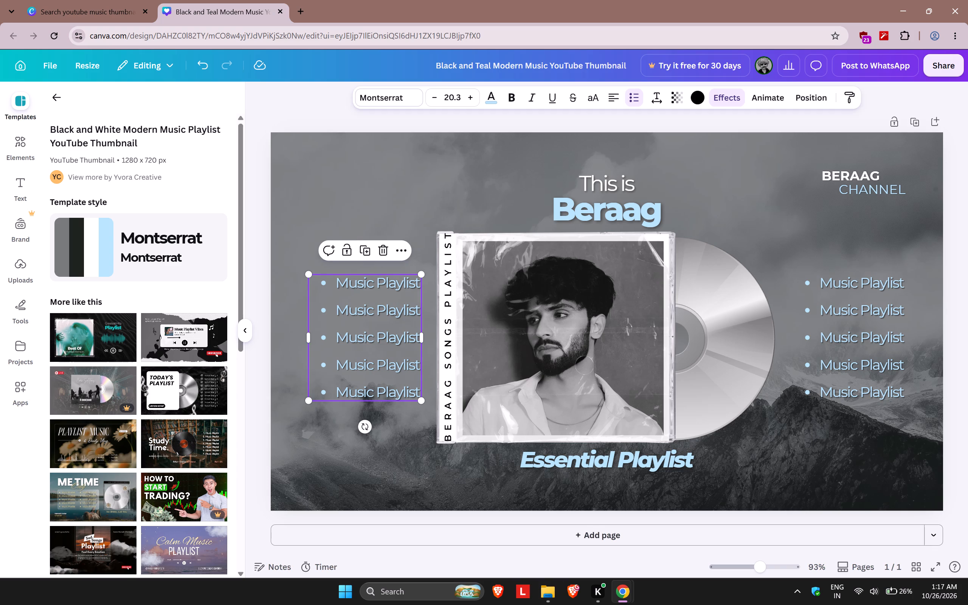
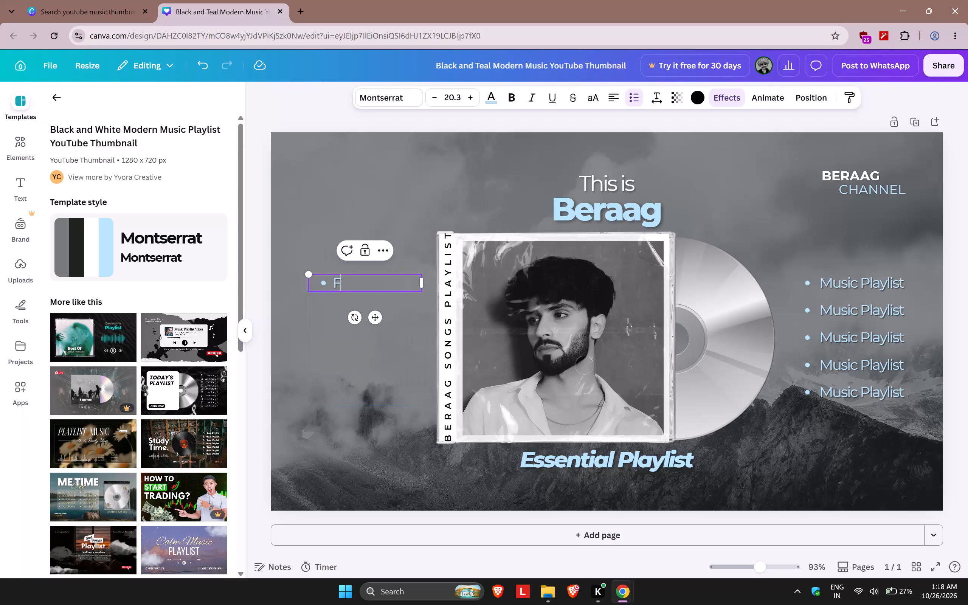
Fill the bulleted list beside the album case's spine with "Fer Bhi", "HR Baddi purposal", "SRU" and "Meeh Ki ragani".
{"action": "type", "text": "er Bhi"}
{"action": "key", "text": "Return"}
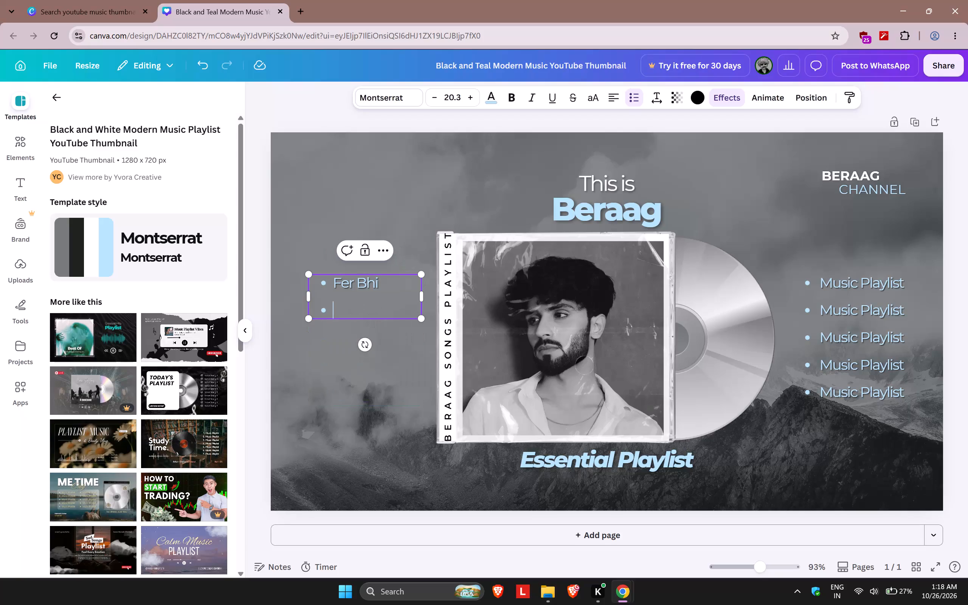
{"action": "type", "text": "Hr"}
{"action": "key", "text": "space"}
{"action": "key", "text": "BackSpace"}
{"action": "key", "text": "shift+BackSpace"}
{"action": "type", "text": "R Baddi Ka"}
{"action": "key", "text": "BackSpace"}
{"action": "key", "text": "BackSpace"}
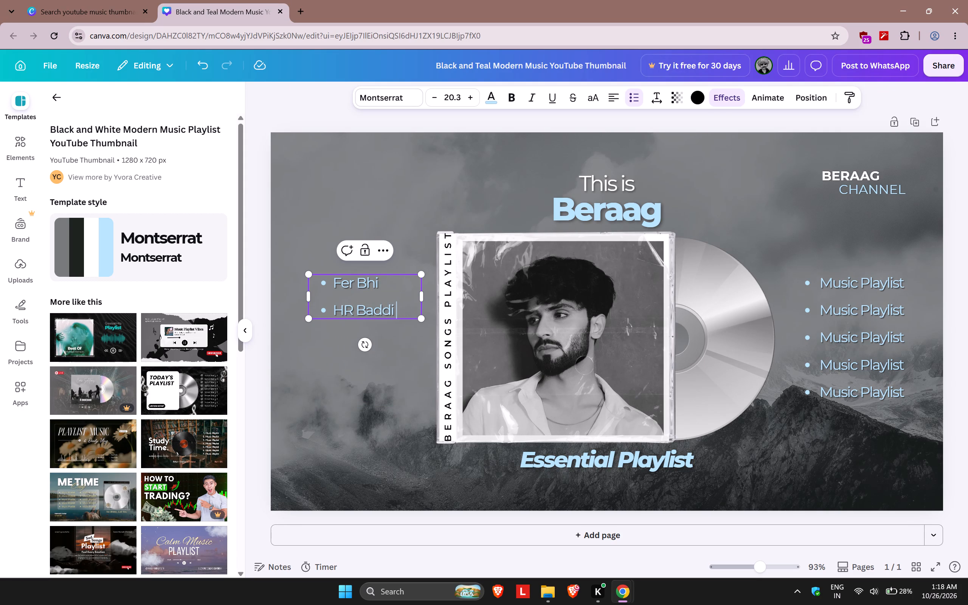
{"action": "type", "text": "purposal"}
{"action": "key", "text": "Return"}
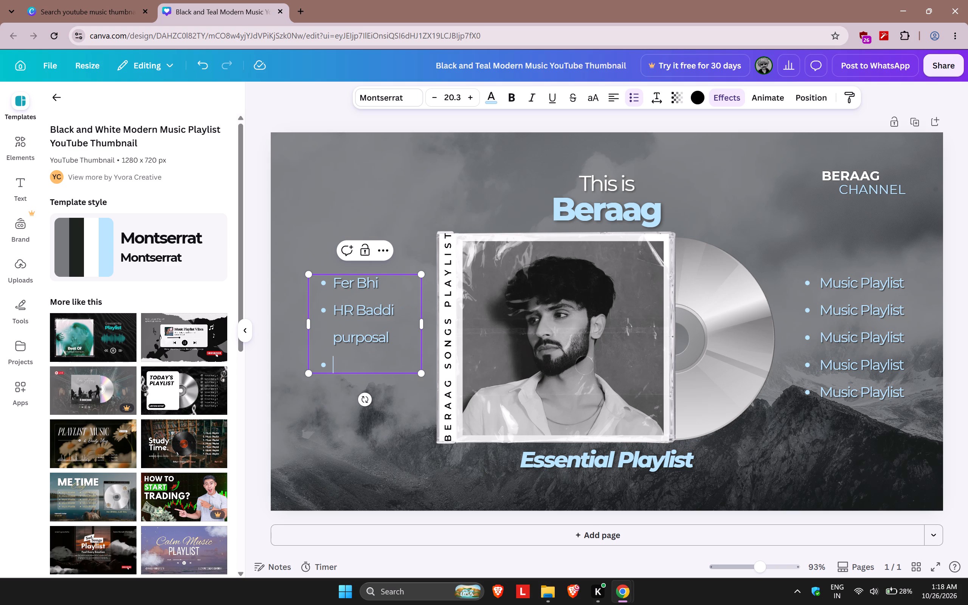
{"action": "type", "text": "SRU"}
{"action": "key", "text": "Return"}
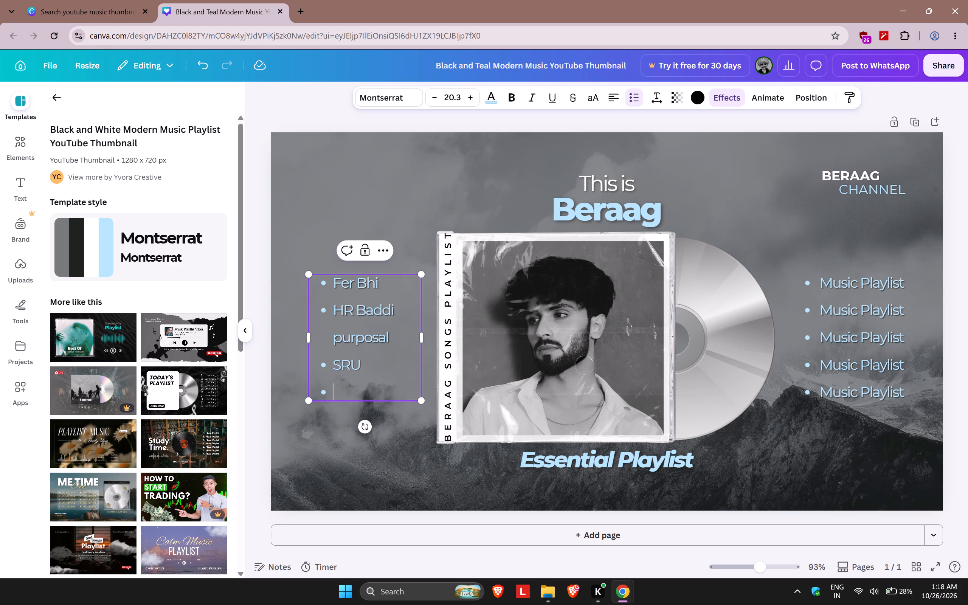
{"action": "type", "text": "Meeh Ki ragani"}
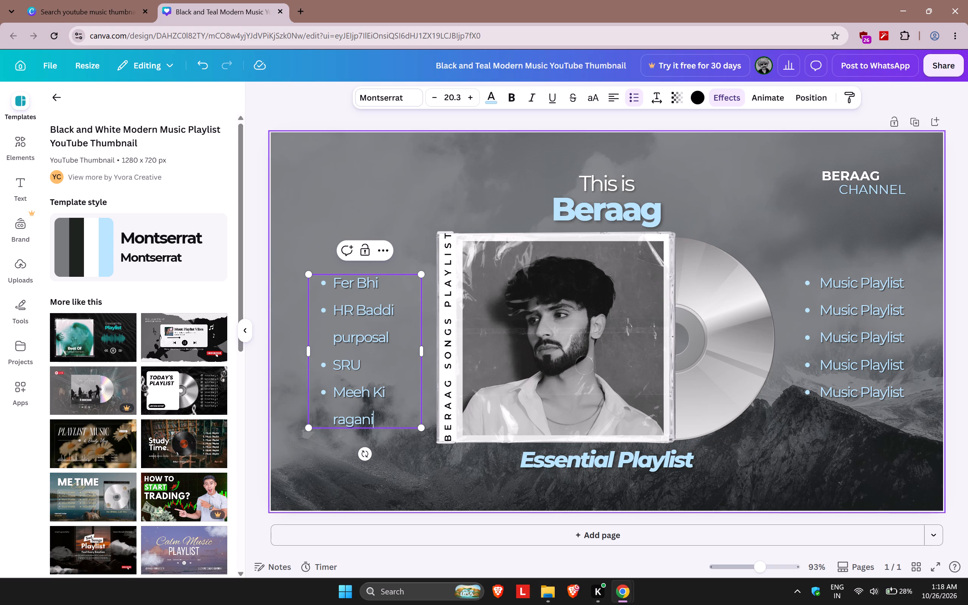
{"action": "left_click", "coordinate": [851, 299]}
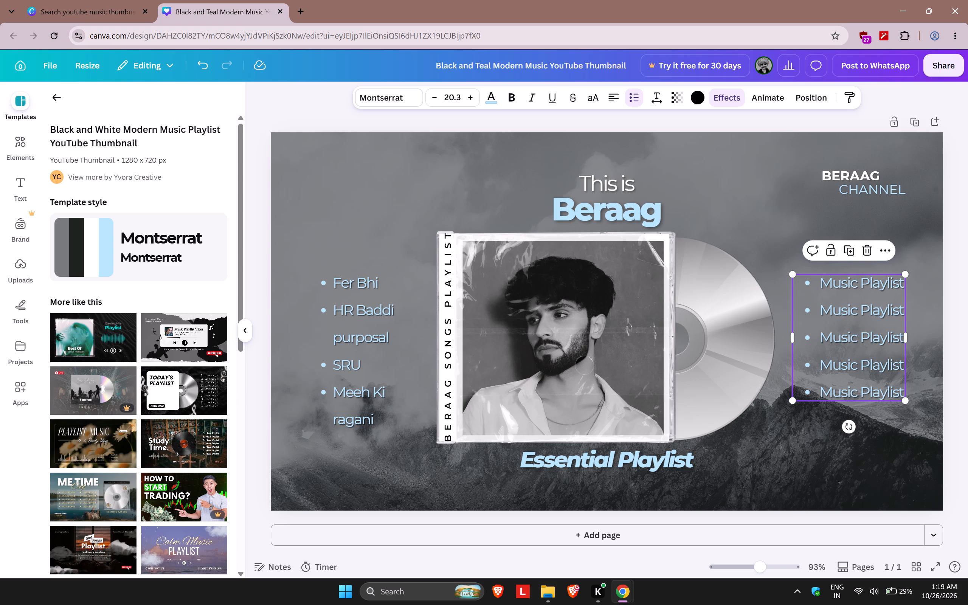
Replace the entire bulleted song list beside the album case's spine with the entries "Bodh Aai" and "Fer Bhi".
{"action": "left_click", "coordinate": [372, 318]}
{"action": "left_click", "coordinate": [372, 318]}
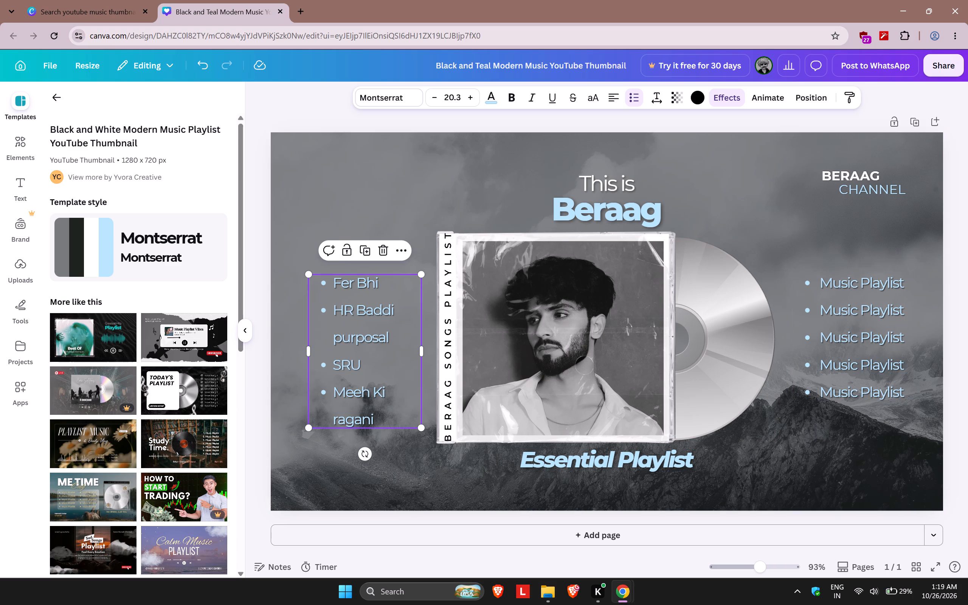
{"action": "double_click", "coordinate": [372, 318]}
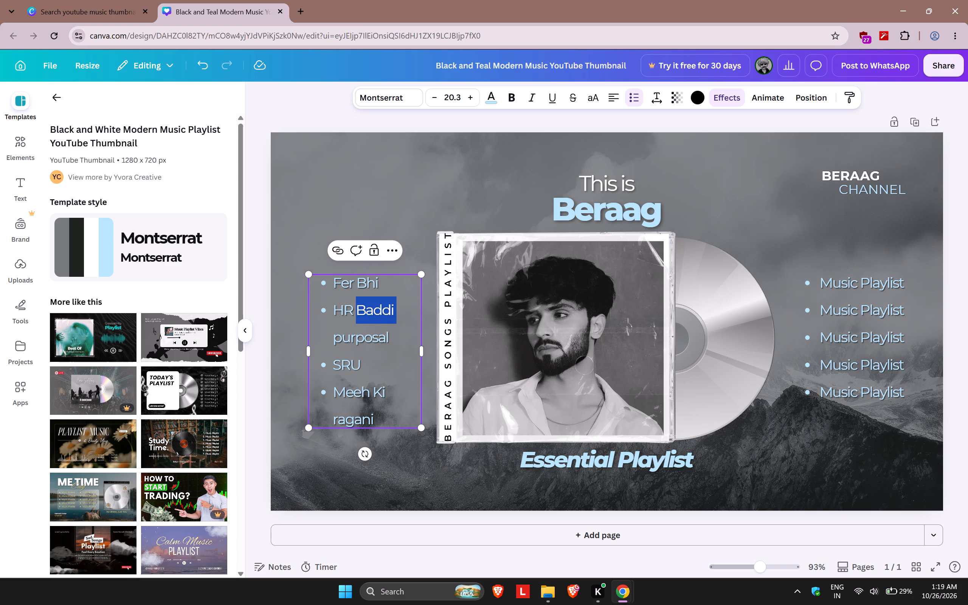
{"action": "key", "text": "ctrl+a"}
{"action": "type", "text": "Bodh AAA"}
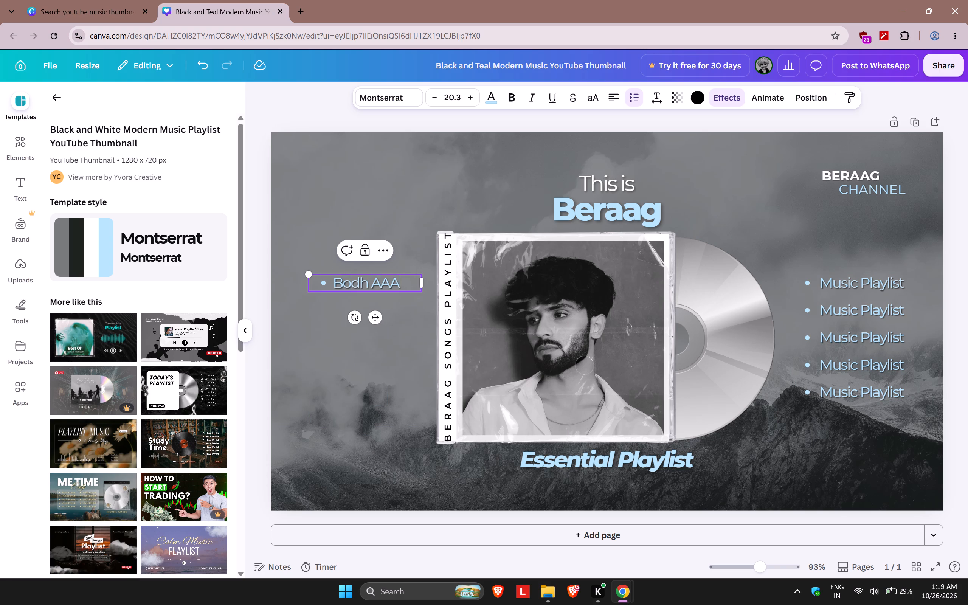
{"action": "key", "text": "BackSpace"}
{"action": "key", "text": "BackSpace"}
{"action": "type", "text": "ai"}
{"action": "key", "text": "Return"}
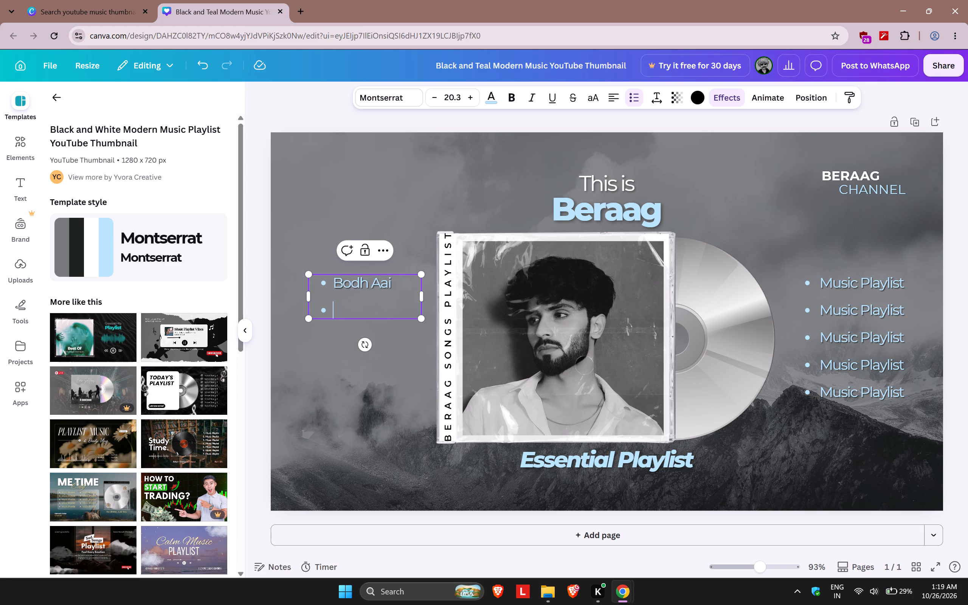
{"action": "type", "text": "Fer Bhi"}
{"action": "key", "text": "Return"}
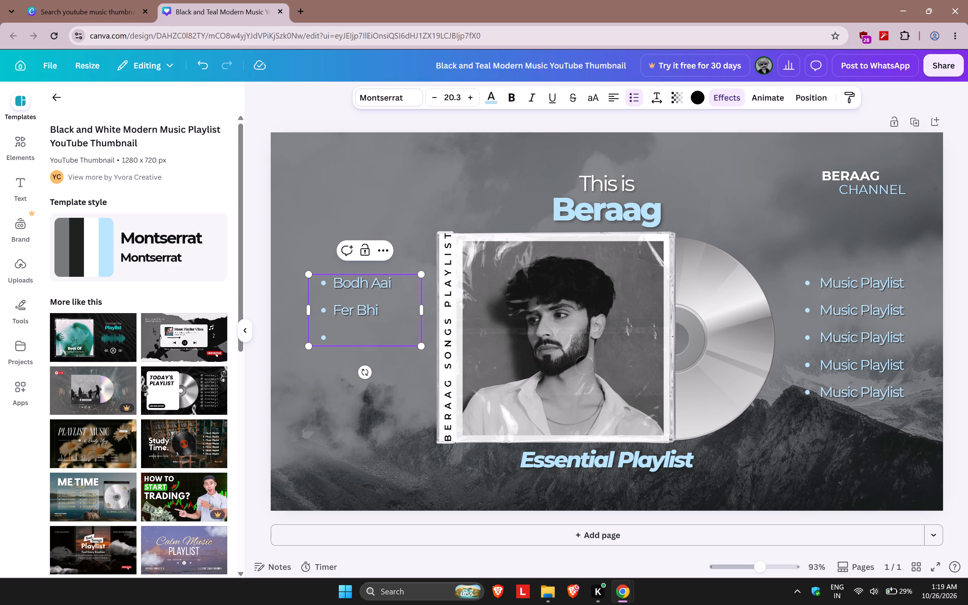
Add the bullets "Sarat Sari", "Bedula Mann" and "Beraag Ki Beraagni" to the song list beside the spine.
{"action": "type", "text": "Sarat Sari"}
{"action": "key", "text": "Return"}
{"action": "type", "text": "Bedula Ma"}
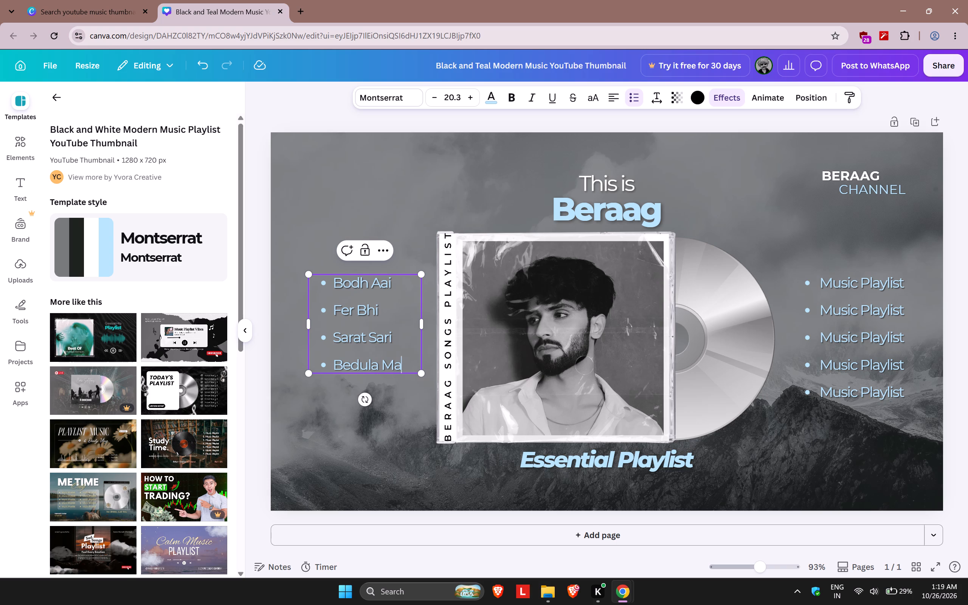
{"action": "type", "text": "nn"}
{"action": "key", "text": "Return"}
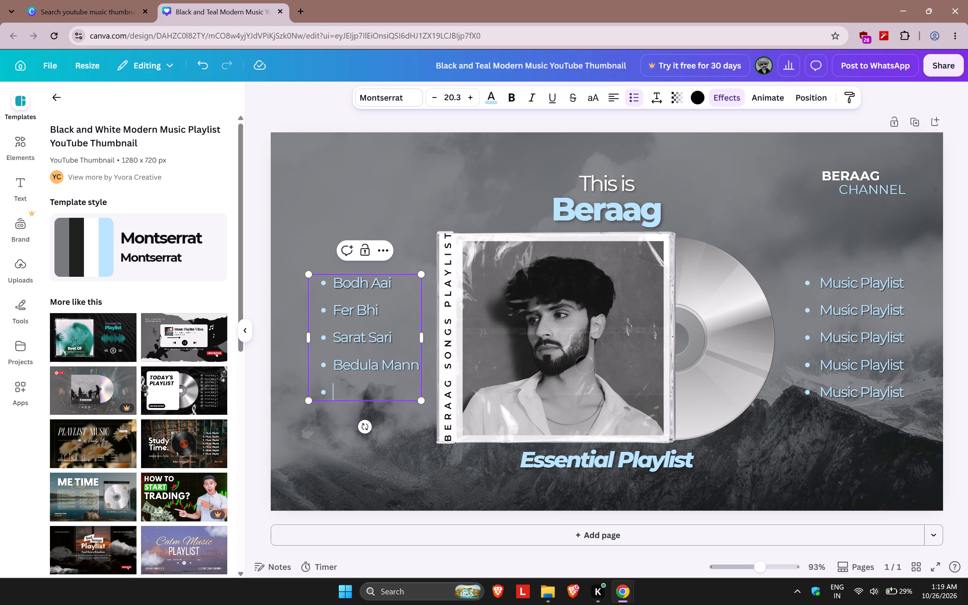
{"action": "type", "text": "Bet"}
{"action": "key", "text": "BackSpace"}
{"action": "type", "text": "raag ki"}
{"action": "key", "text": "space"}
{"action": "key", "text": "BackSpace"}
{"action": "key", "text": "BackSpace"}
{"action": "key", "text": "shift+BackSpace"}
{"action": "type", "text": "Ki Beraagni"}
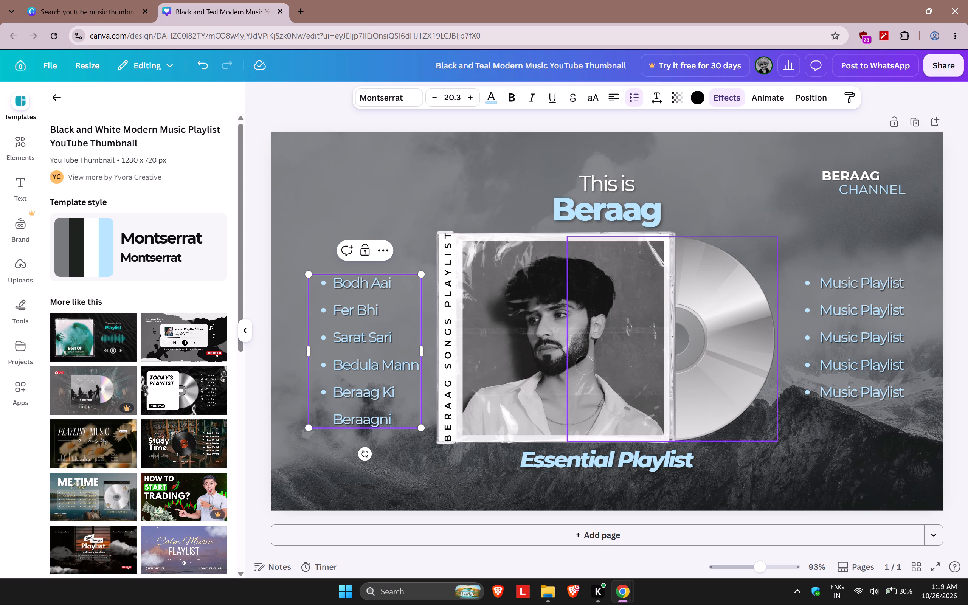
{"action": "left_click", "coordinate": [848, 303]}
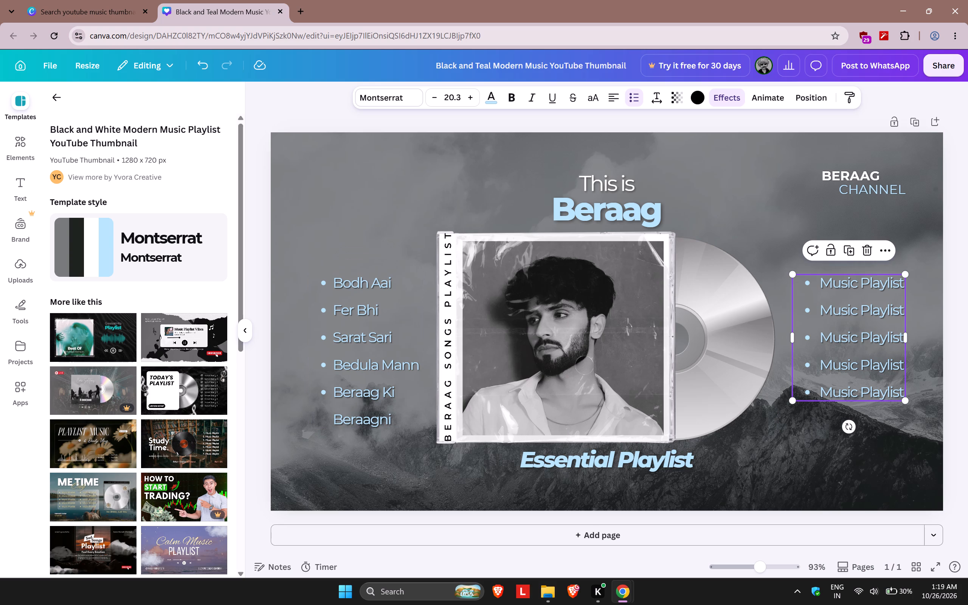
Replace "Essential" with "SRU" in the playlist title below the album case, so it reads "SRU Playlist".
{"action": "left_click", "coordinate": [636, 464]}
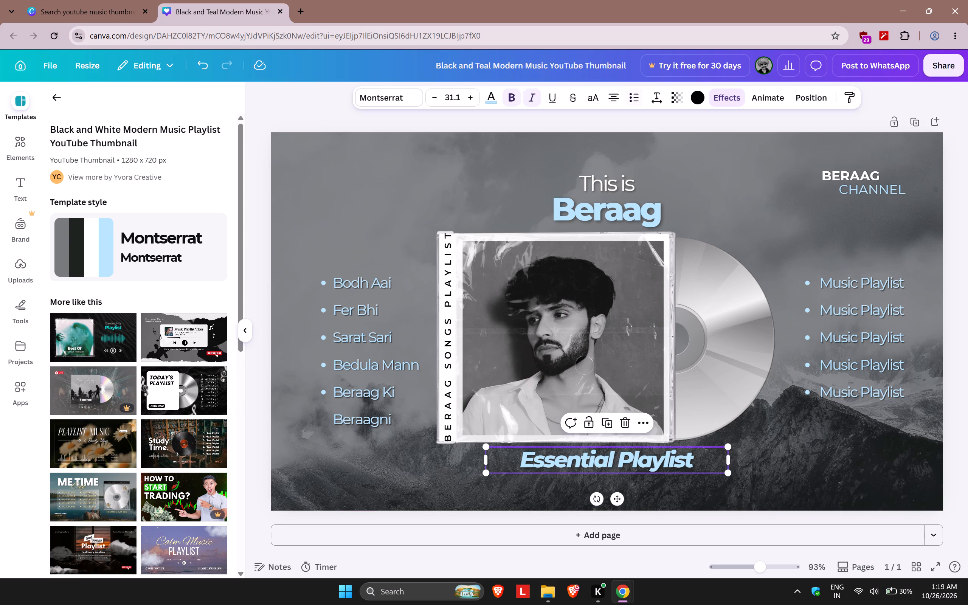
{"action": "double_click", "coordinate": [613, 467]}
{"action": "left_click", "coordinate": [613, 467]}
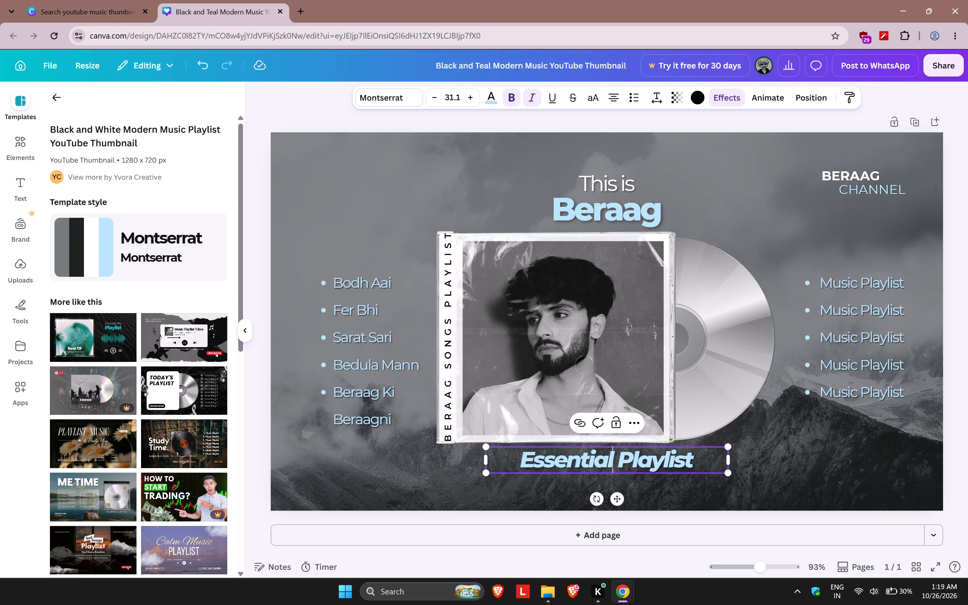
{"action": "left_click_drag", "start_coordinate": [613, 467], "coordinate": [525, 470]}
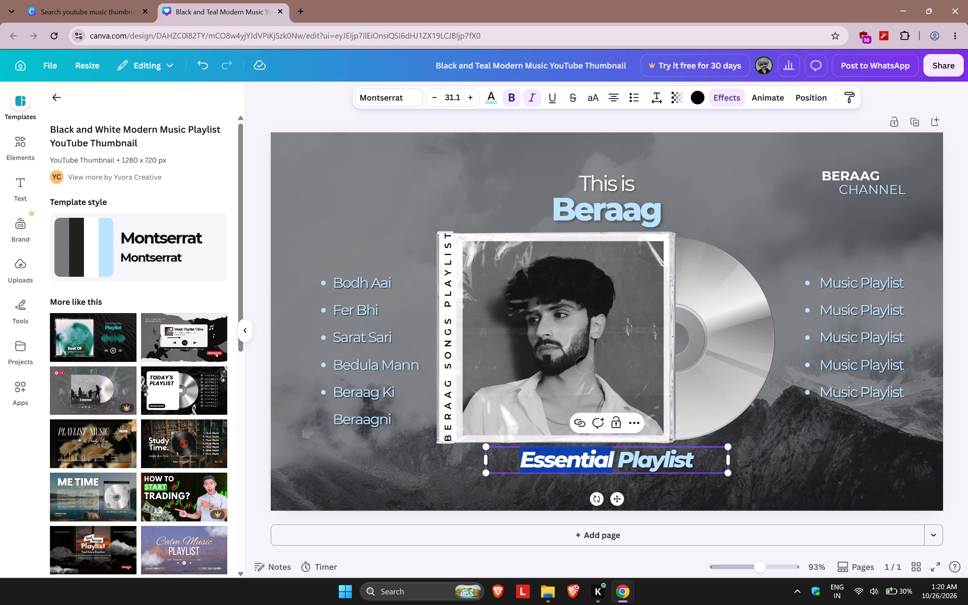
{"action": "type", "text": "SRU"}
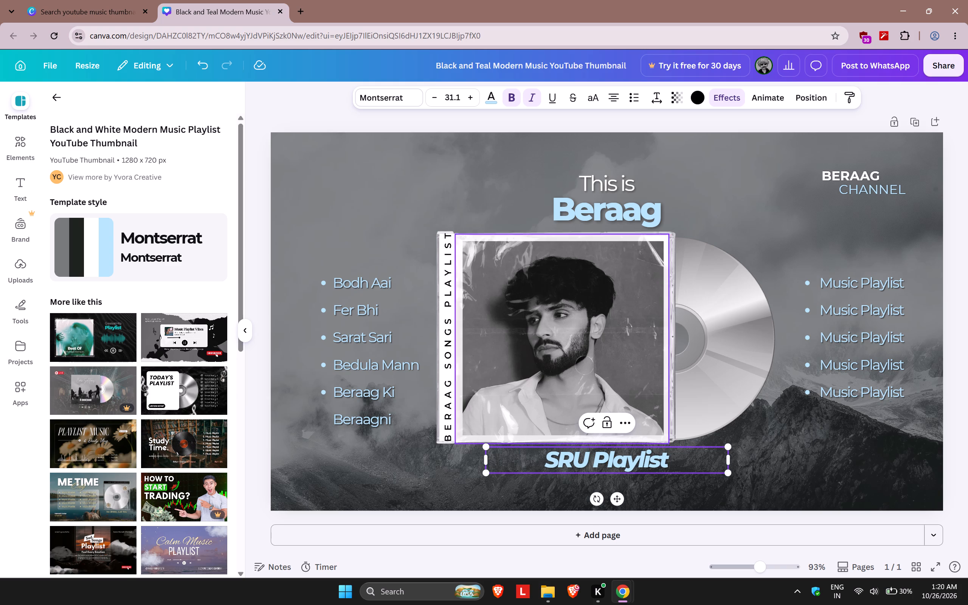
{"action": "left_click", "coordinate": [799, 425]}
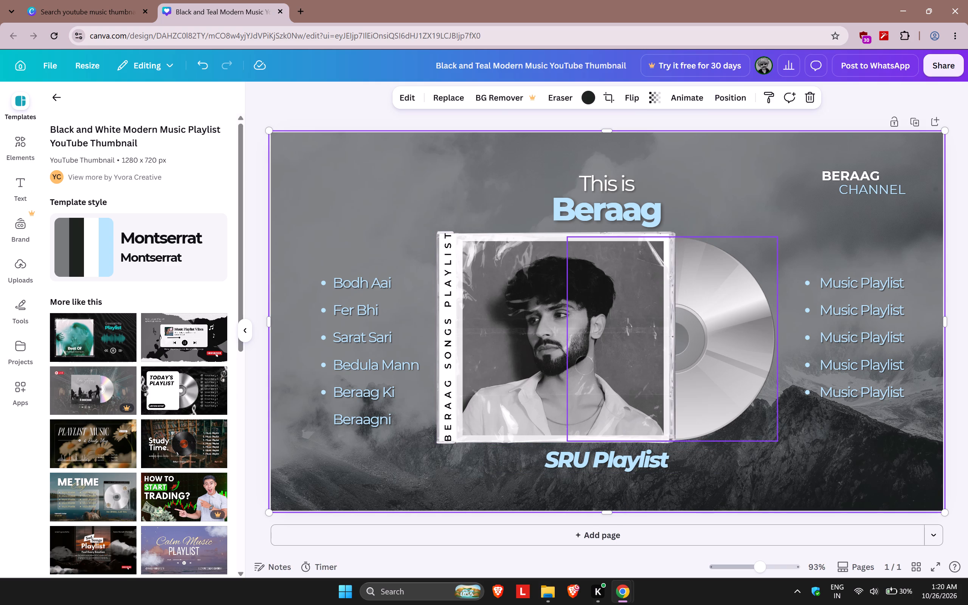
{"action": "left_click", "coordinate": [715, 346]}
{"action": "left_click", "coordinate": [848, 457]}
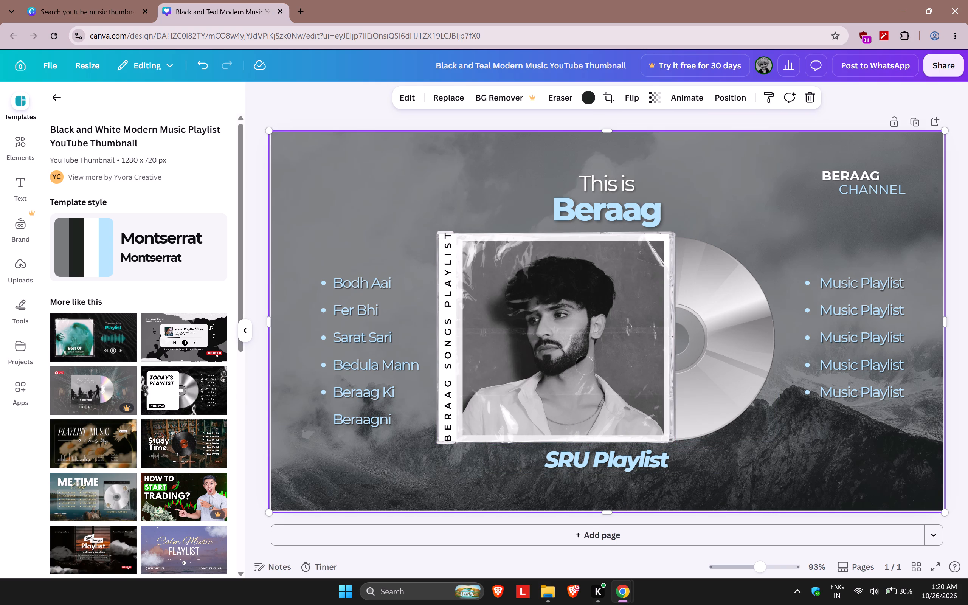
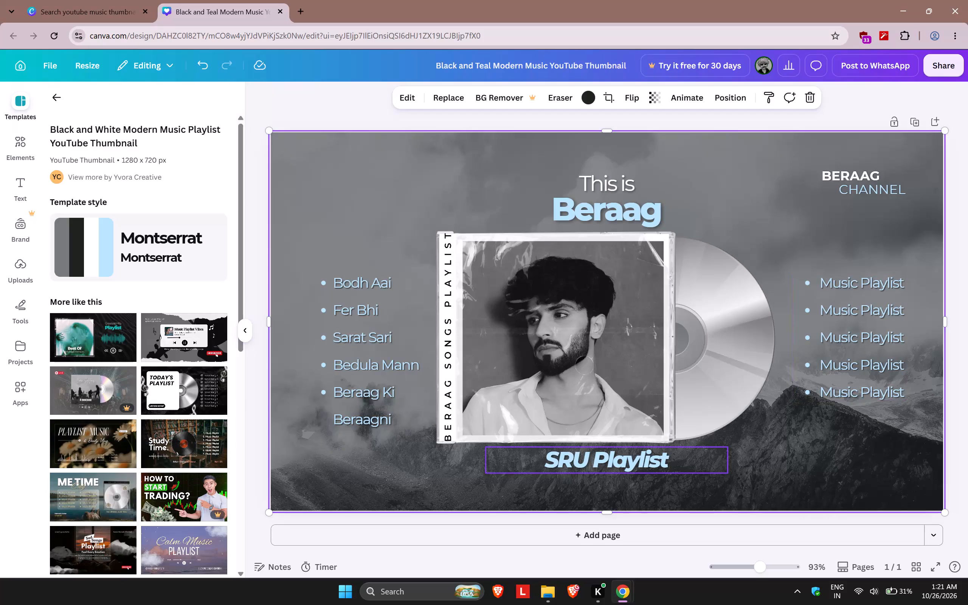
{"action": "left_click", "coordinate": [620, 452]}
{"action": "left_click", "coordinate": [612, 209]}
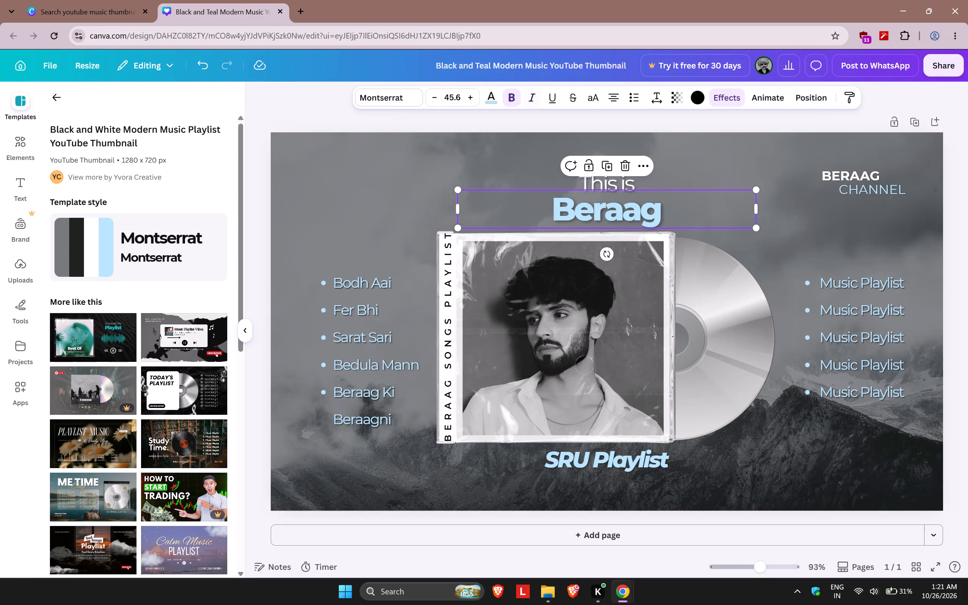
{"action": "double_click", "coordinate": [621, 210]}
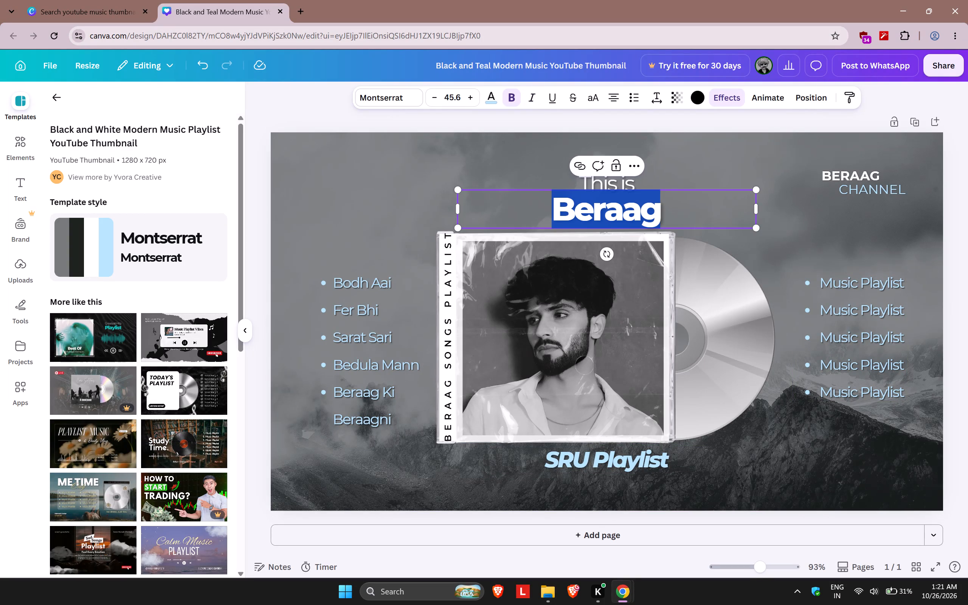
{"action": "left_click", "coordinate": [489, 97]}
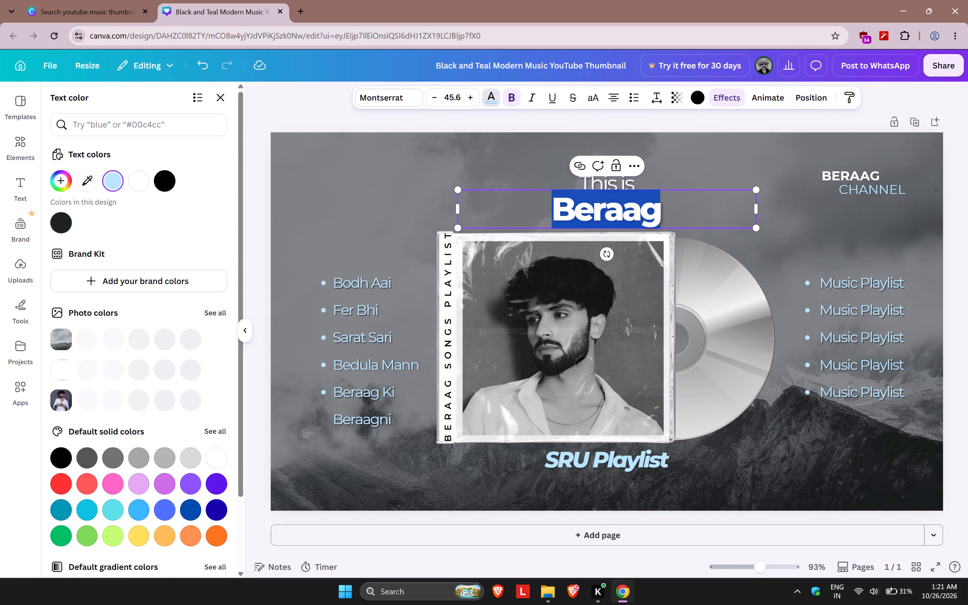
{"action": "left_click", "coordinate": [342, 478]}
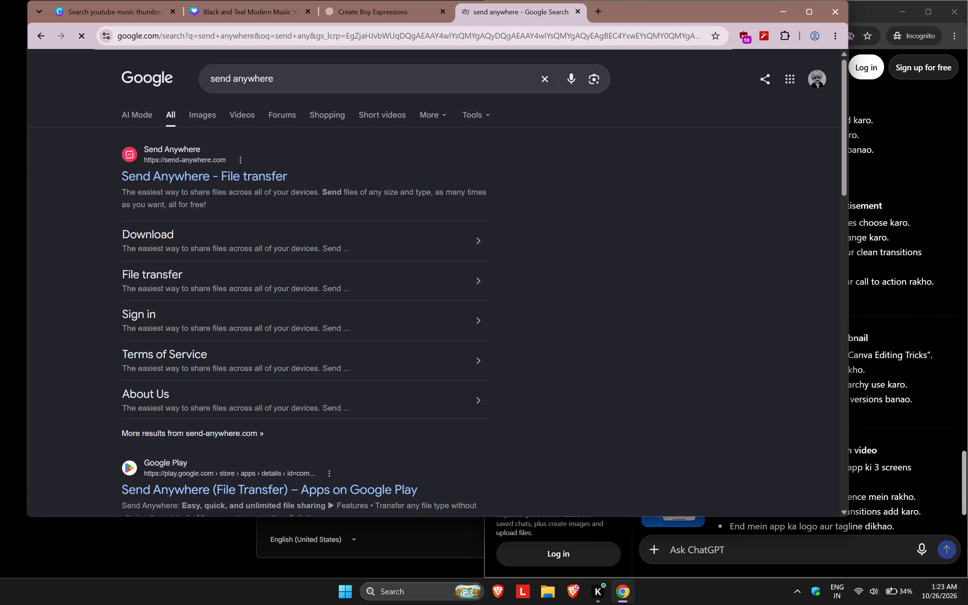
{"action": "left_click", "coordinate": [188, 177]}
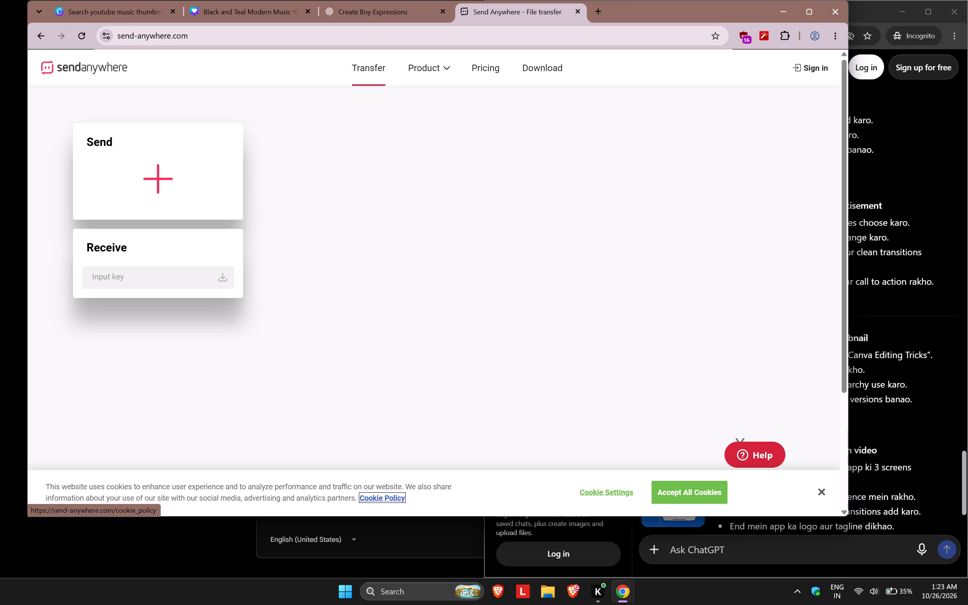
{"action": "left_click", "coordinate": [325, 234]}
{"action": "left_click", "coordinate": [142, 275]}
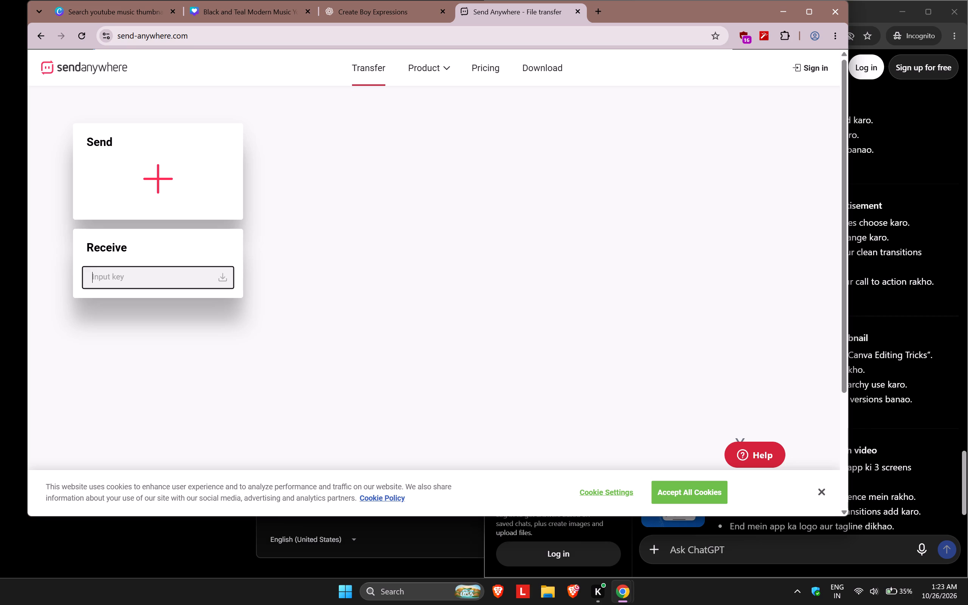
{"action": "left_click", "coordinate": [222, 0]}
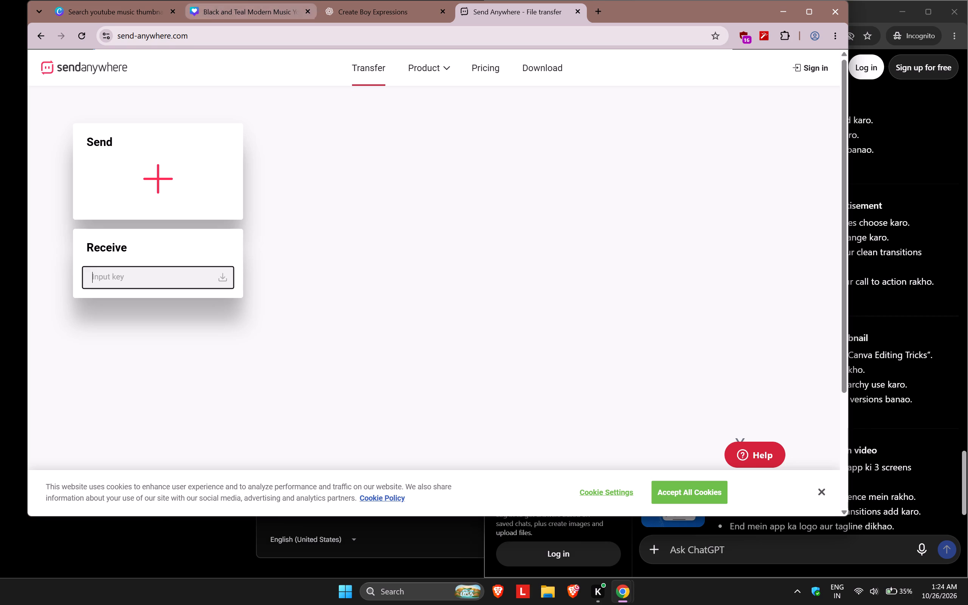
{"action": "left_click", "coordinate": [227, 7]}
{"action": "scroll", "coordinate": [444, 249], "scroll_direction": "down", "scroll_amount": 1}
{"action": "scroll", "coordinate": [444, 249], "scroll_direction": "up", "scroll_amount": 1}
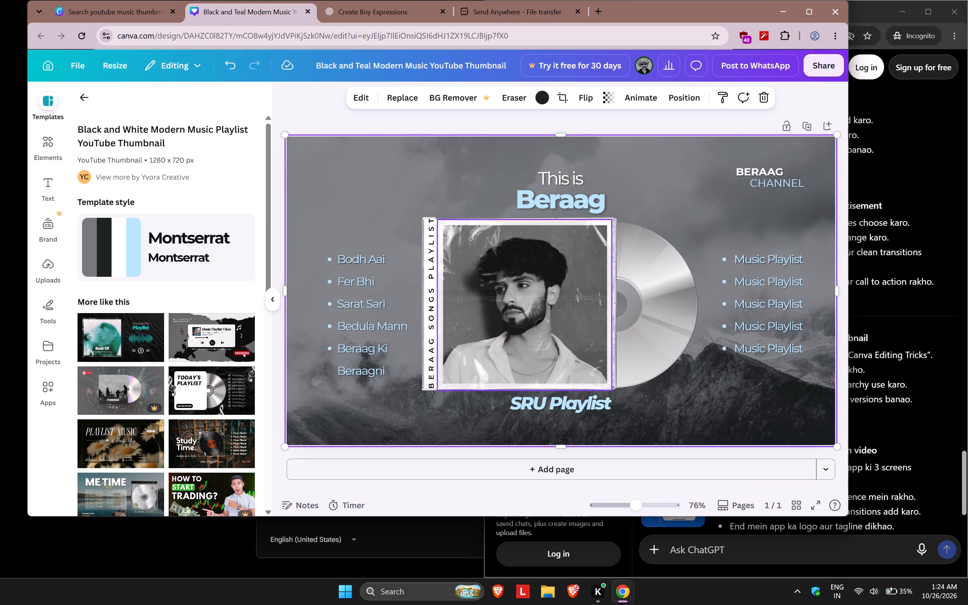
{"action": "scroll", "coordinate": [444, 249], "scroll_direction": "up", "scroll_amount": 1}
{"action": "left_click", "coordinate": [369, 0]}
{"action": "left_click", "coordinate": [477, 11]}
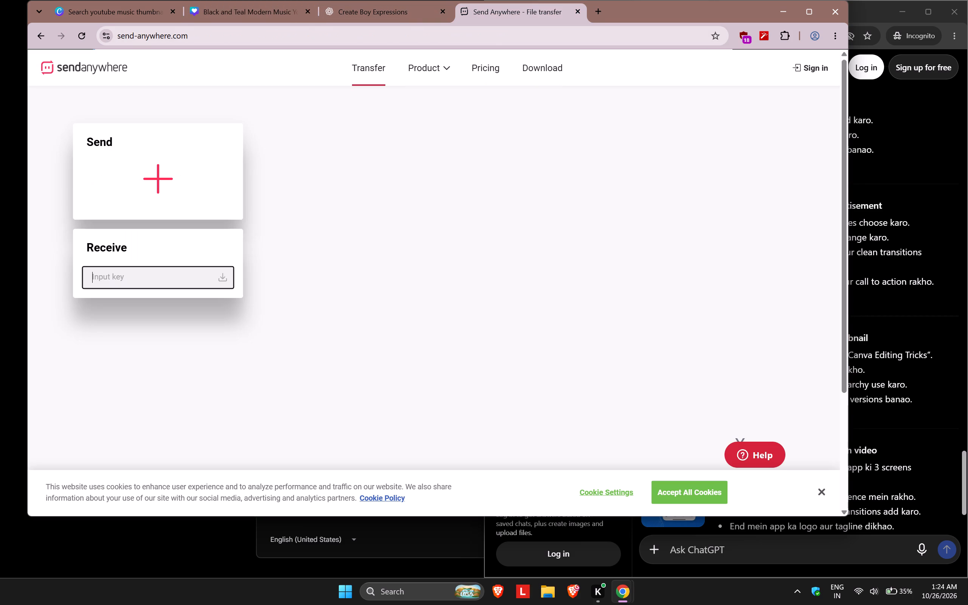
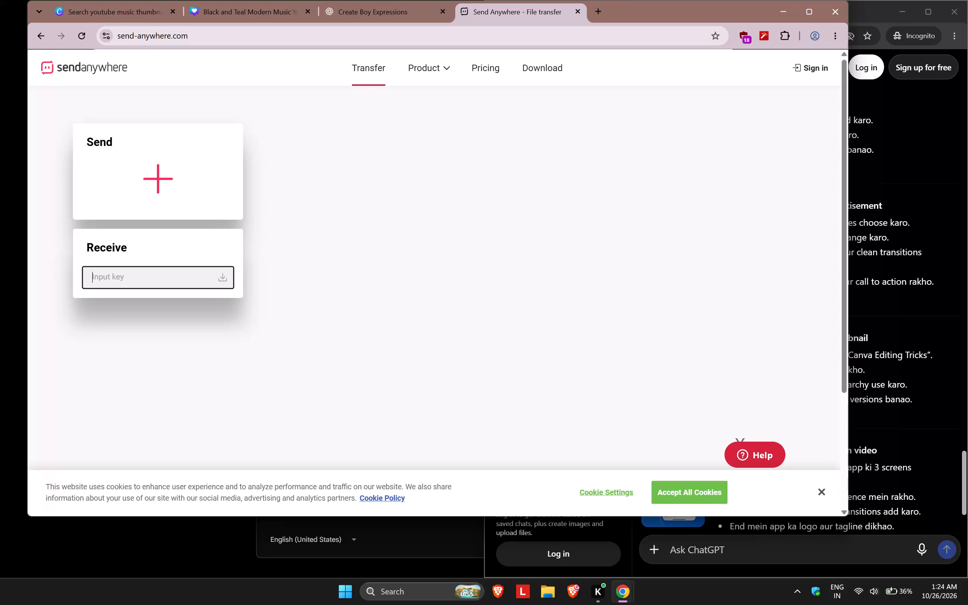
Enter the six-digit transfer key in the Receive field and download the shared files.
{"action": "double_click", "coordinate": [141, 267]}
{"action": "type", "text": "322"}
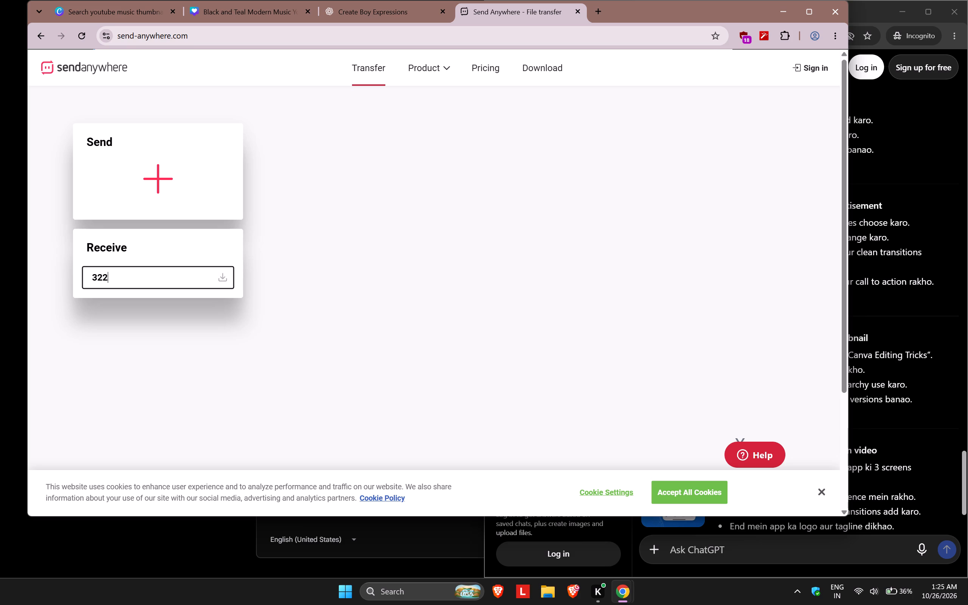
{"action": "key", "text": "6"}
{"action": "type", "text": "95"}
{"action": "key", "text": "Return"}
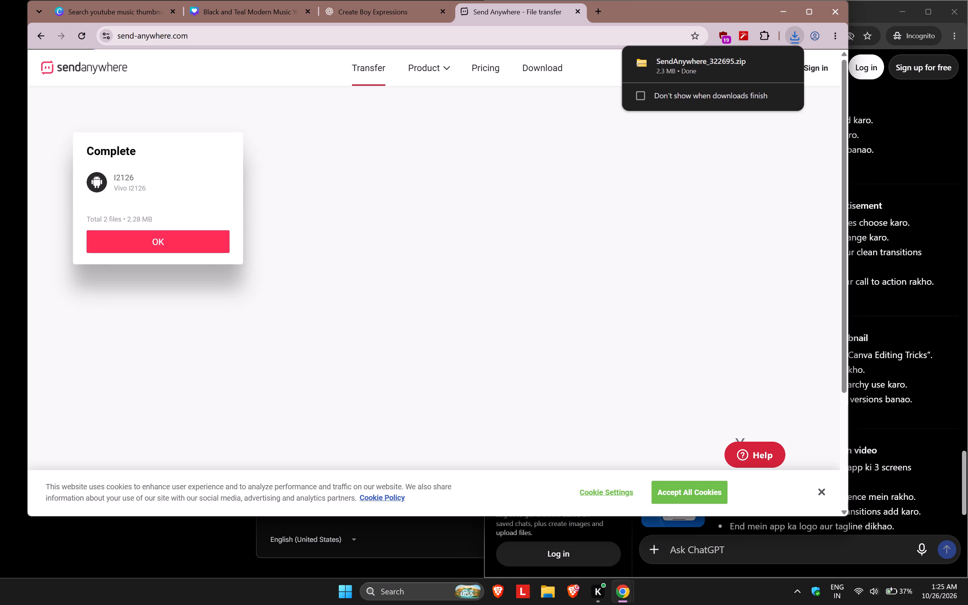
Extract the downloaded Send Anywhere zip archive to New Volume (D:).
{"action": "left_click", "coordinate": [767, 64]}
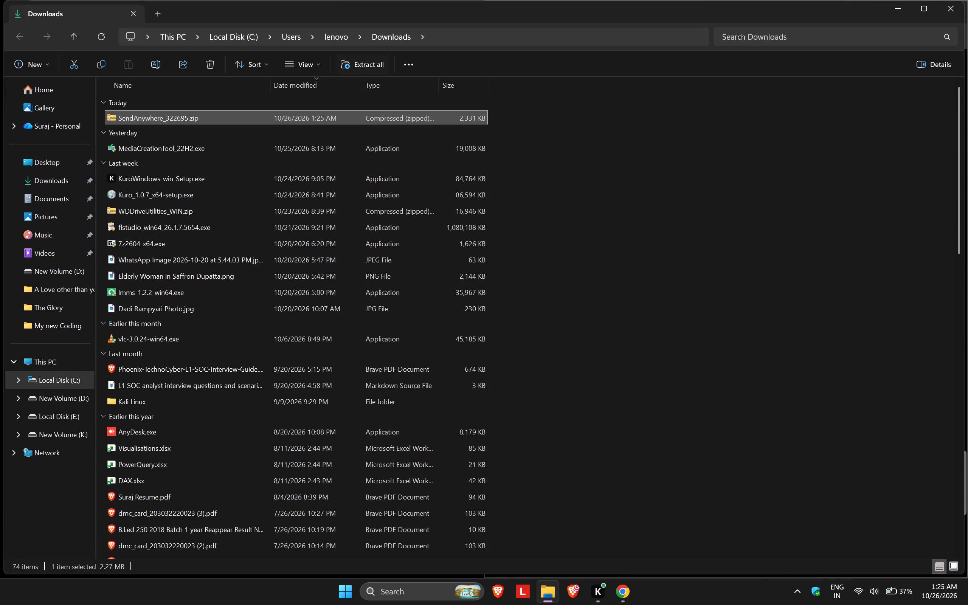
{"action": "left_click", "coordinate": [364, 69]}
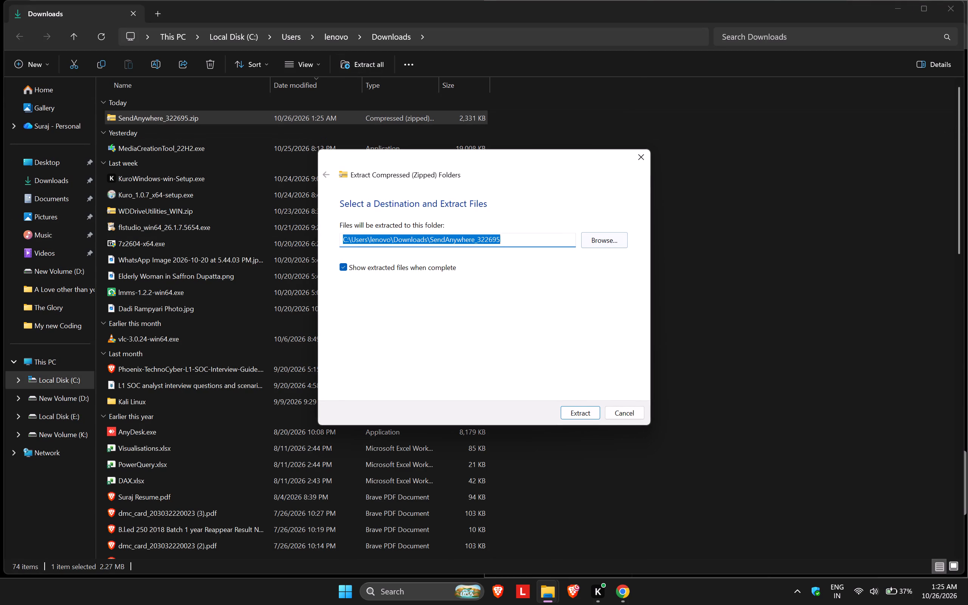
{"action": "left_click", "coordinate": [602, 242]}
{"action": "scroll", "coordinate": [444, 329], "scroll_direction": "down", "scroll_amount": 2}
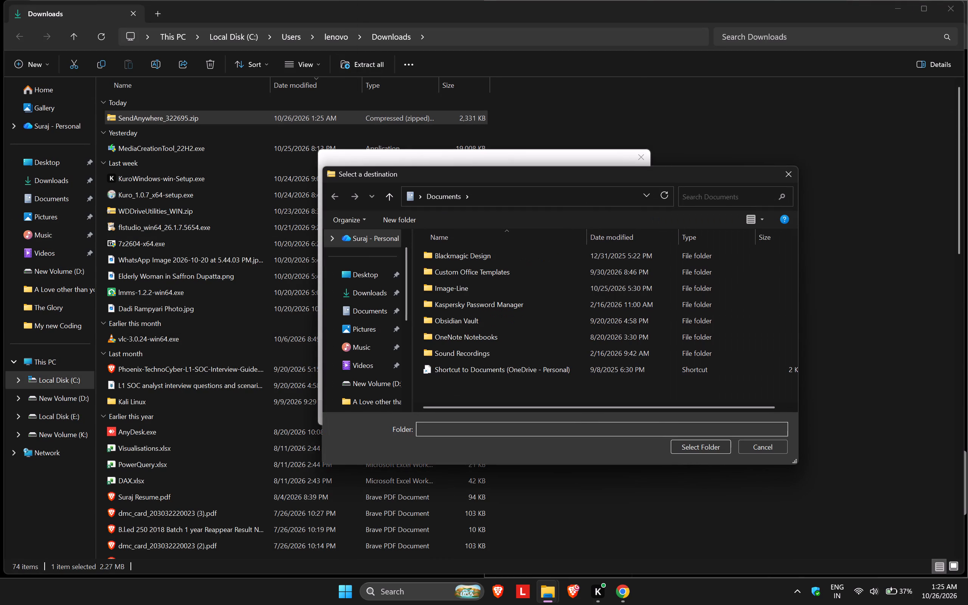
{"action": "scroll", "coordinate": [399, 352], "scroll_direction": "down", "scroll_amount": 2}
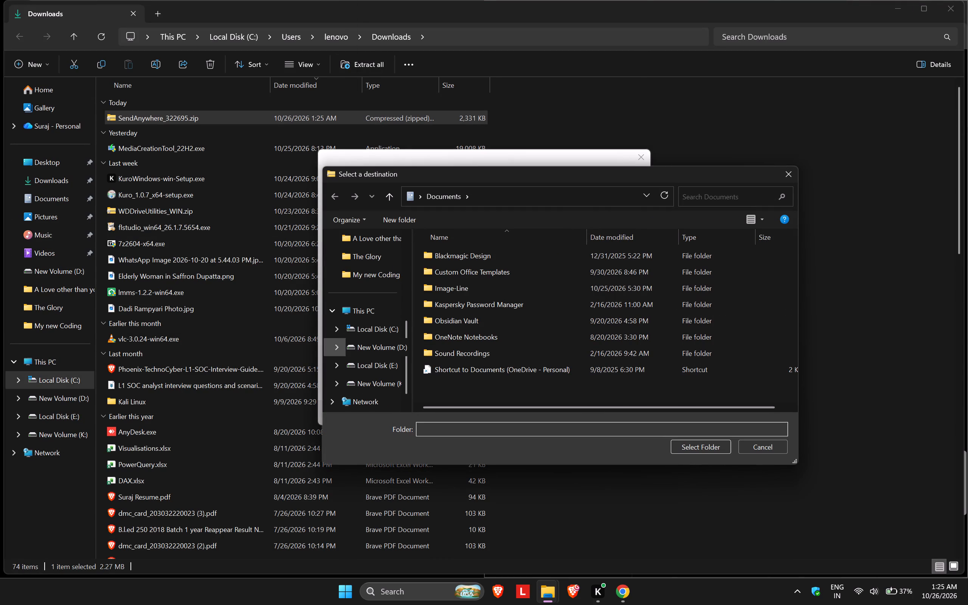
{"action": "left_click", "coordinate": [367, 355]}
{"action": "left_click", "coordinate": [691, 452]}
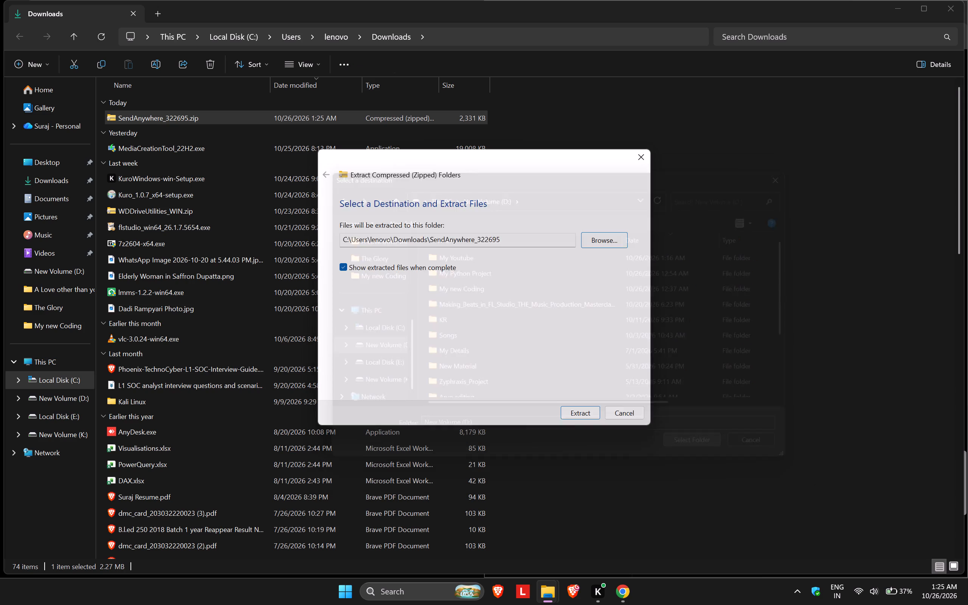
{"action": "left_click", "coordinate": [576, 412]}
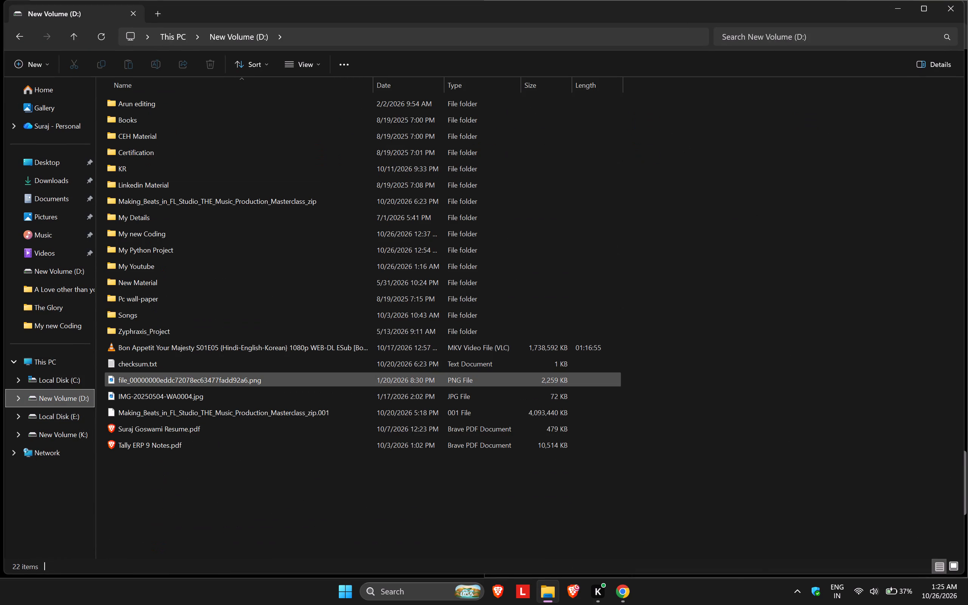
{"action": "left_click", "coordinate": [159, 382]}
{"action": "double_click", "coordinate": [159, 382]}
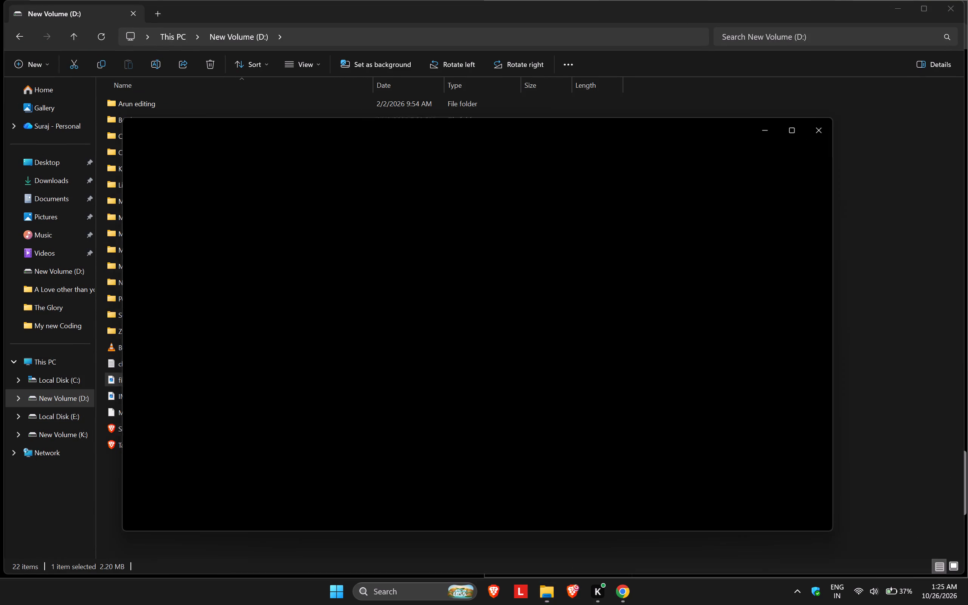
{"action": "left_click", "coordinate": [824, 130]}
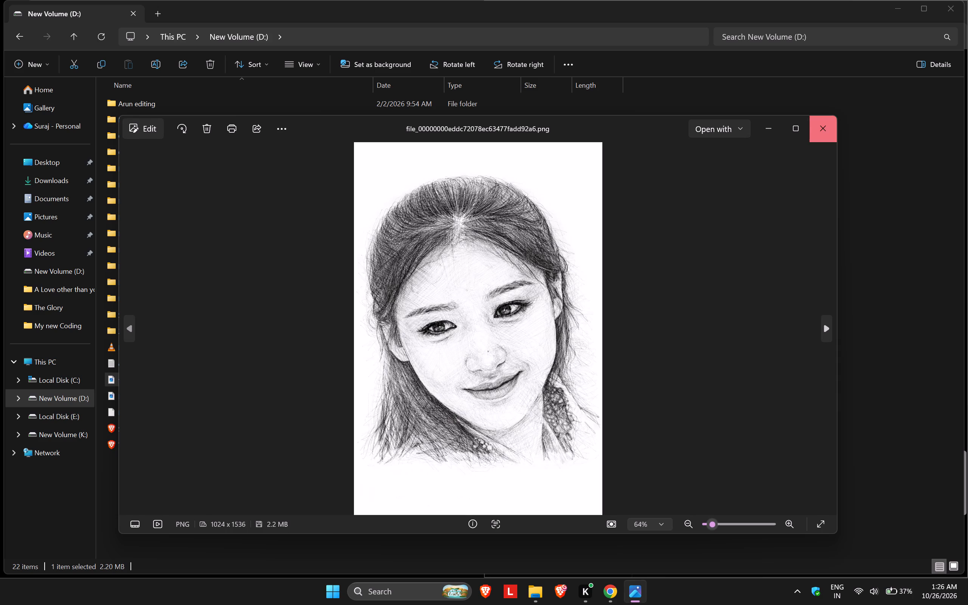
Replace the man's photo in the Canva album cover frame with IMG-20250504-WA0004.jpg from New Volume (D:).
{"action": "left_click_drag", "start_coordinate": [171, 395], "coordinate": [405, 485]}
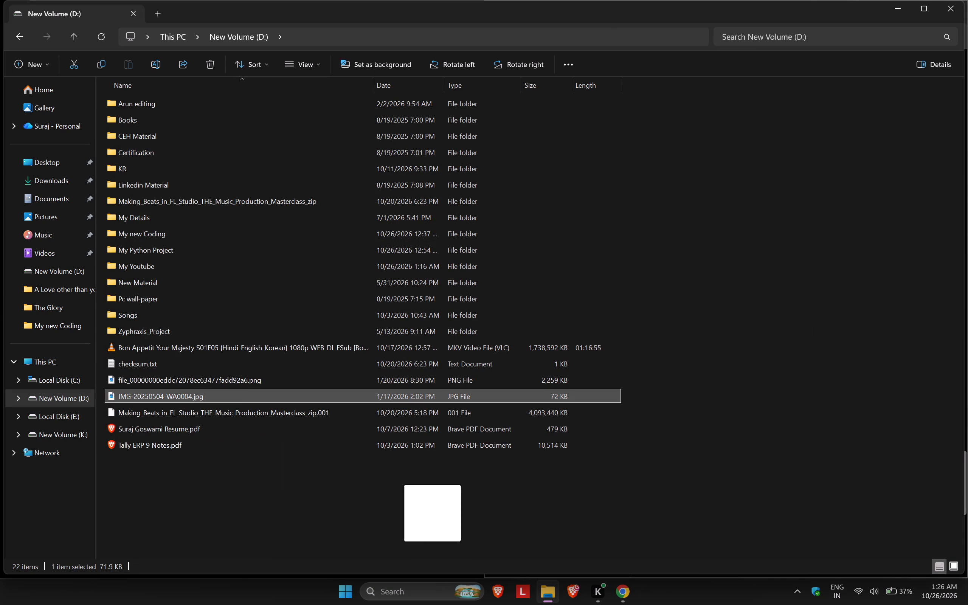
{"action": "left_click_drag", "start_coordinate": [405, 485], "coordinate": [640, 586]}
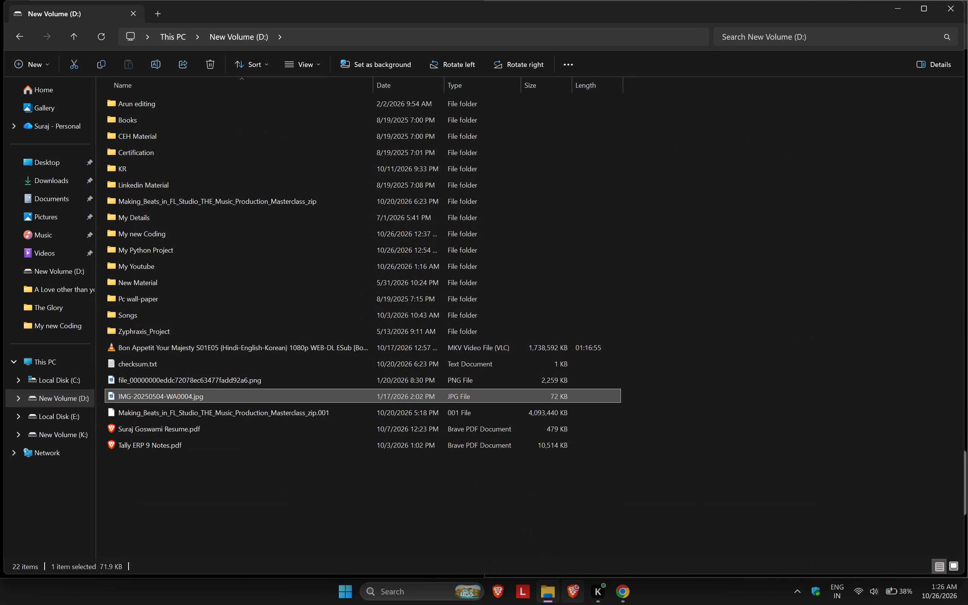
{"action": "left_click_drag", "start_coordinate": [640, 586], "coordinate": [565, 536]}
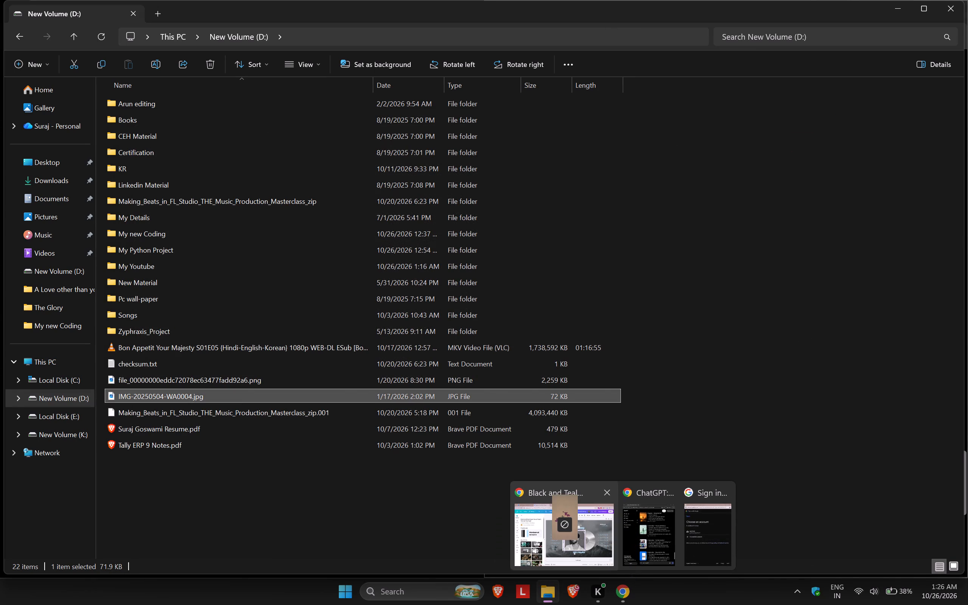
{"action": "left_click_drag", "start_coordinate": [565, 536], "coordinate": [506, 285]}
{"action": "left_click_drag", "start_coordinate": [544, 282], "coordinate": [535, 285]}
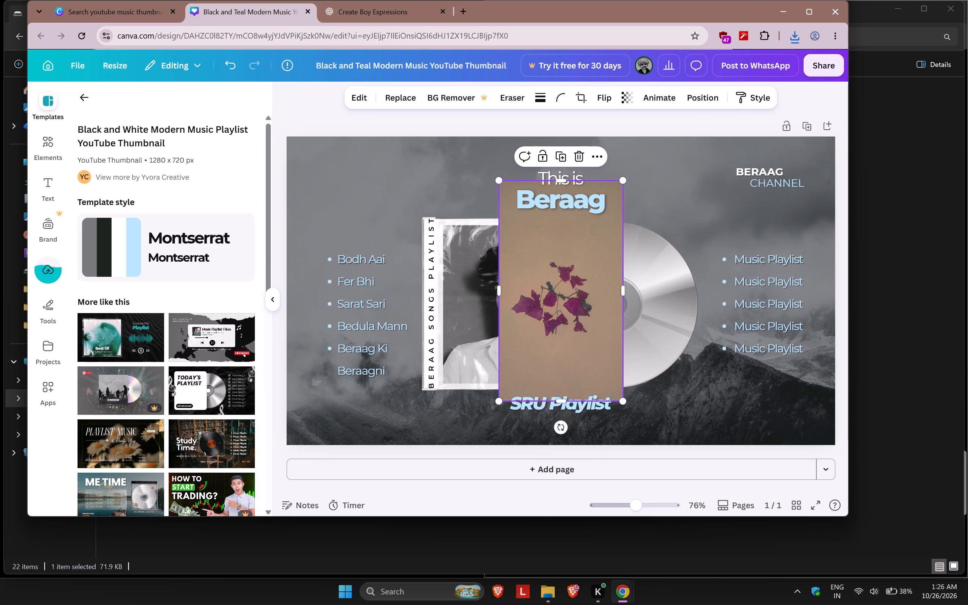
{"action": "left_click_drag", "start_coordinate": [535, 285], "coordinate": [510, 292]}
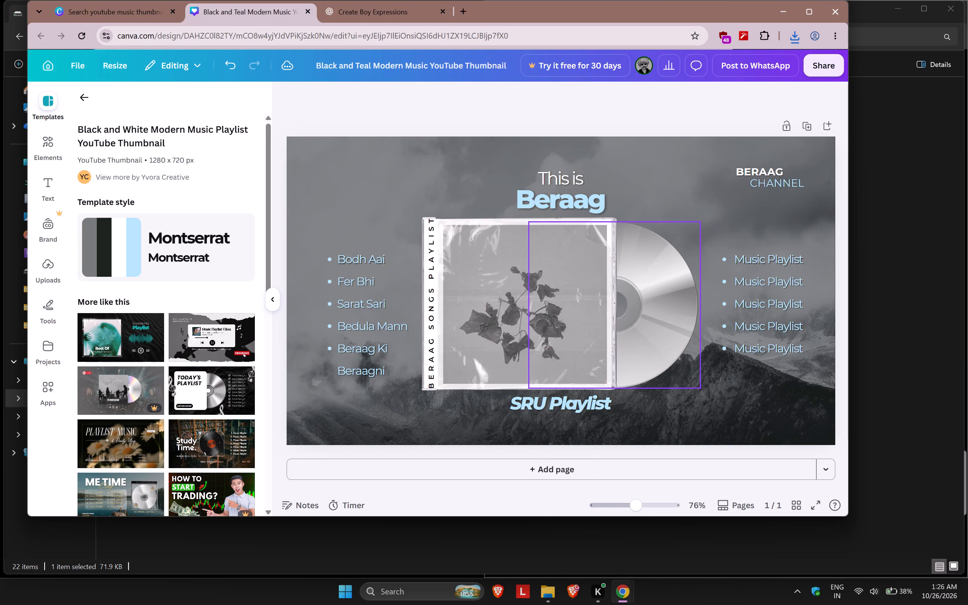
{"action": "left_click", "coordinate": [721, 407]}
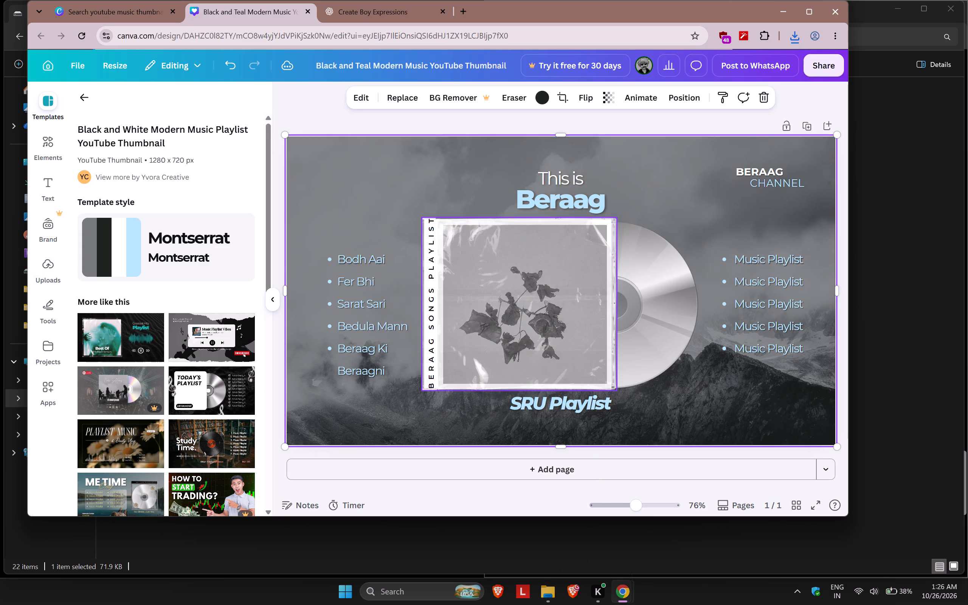
{"action": "left_click", "coordinate": [543, 321]}
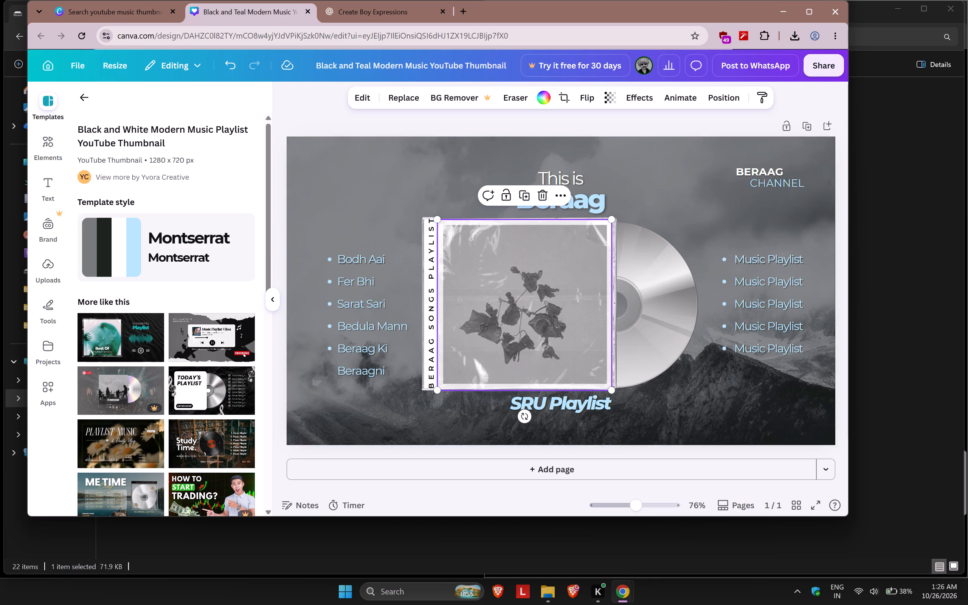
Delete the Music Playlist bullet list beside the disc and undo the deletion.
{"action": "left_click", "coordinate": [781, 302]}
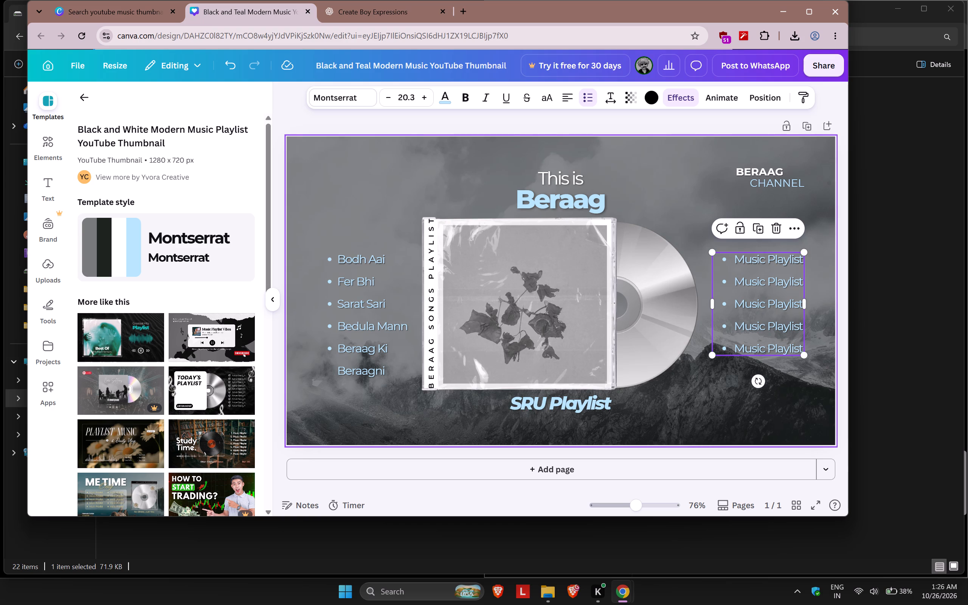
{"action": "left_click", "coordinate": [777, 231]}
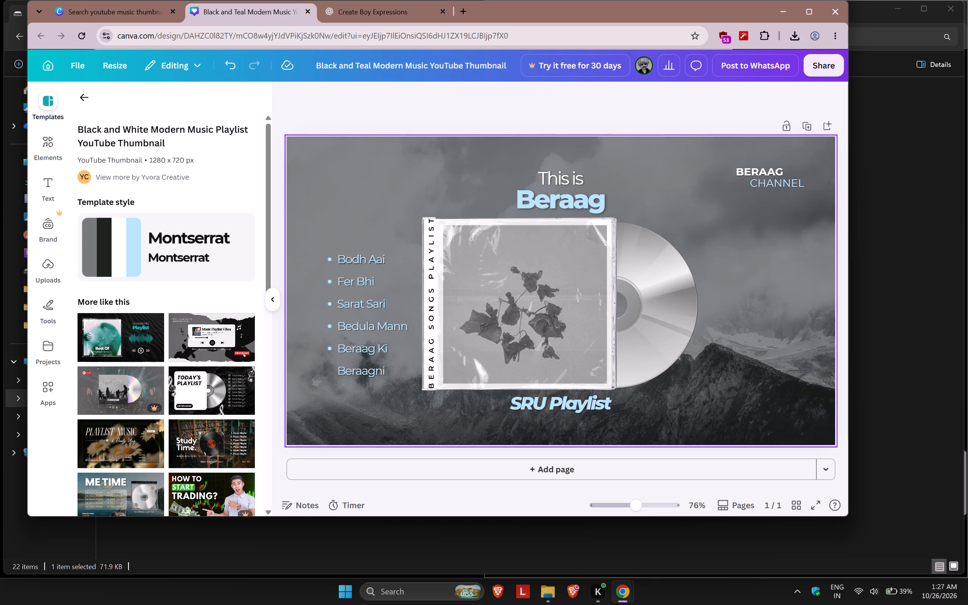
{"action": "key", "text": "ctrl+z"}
Replace the Music Playlist bullets beside the disc with Nasha, Gunguna, Dil churati na and miss you so.
{"action": "left_click", "coordinate": [766, 308]}
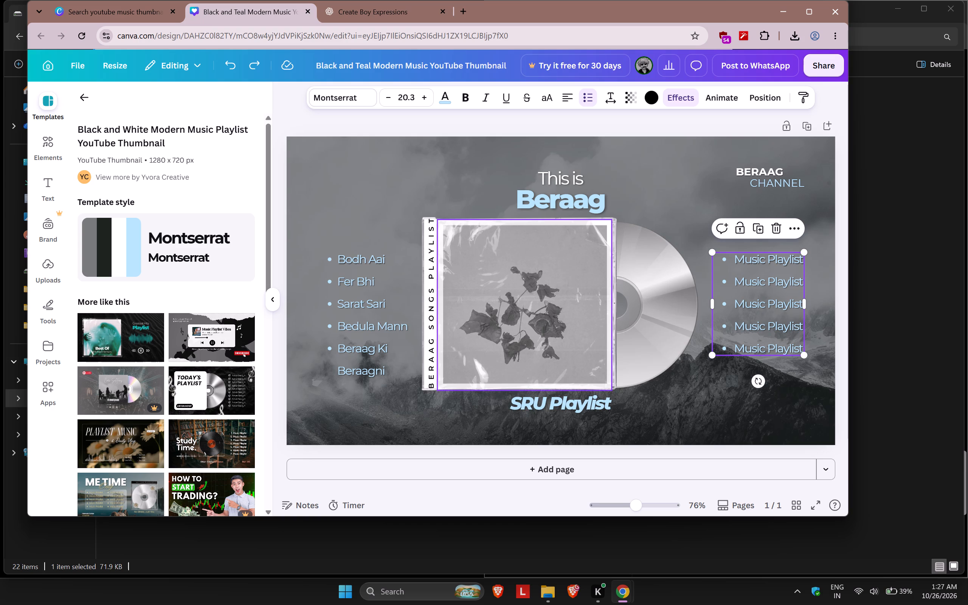
{"action": "left_click", "coordinate": [772, 291]}
{"action": "double_click", "coordinate": [772, 291]}
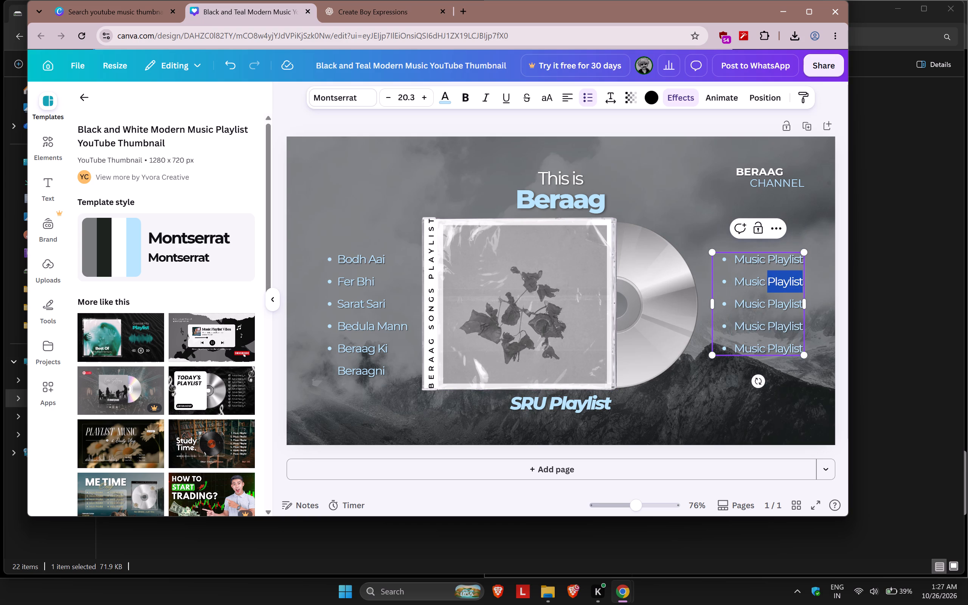
{"action": "key", "text": "ctrl+a"}
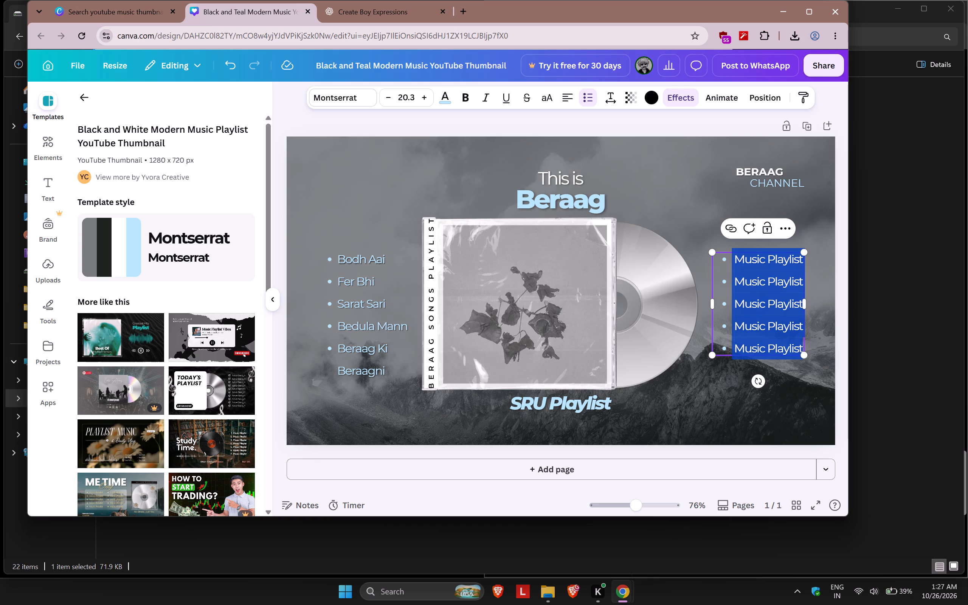
{"action": "type", "text": "Nasha"}
{"action": "key", "text": "Return"}
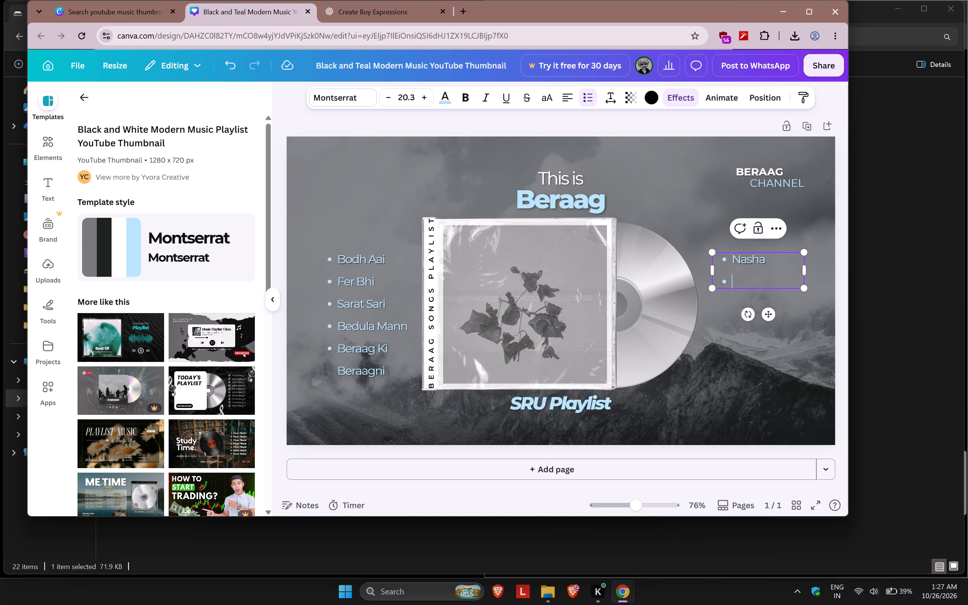
{"action": "type", "text": "Gunguna"}
{"action": "key", "text": "Return"}
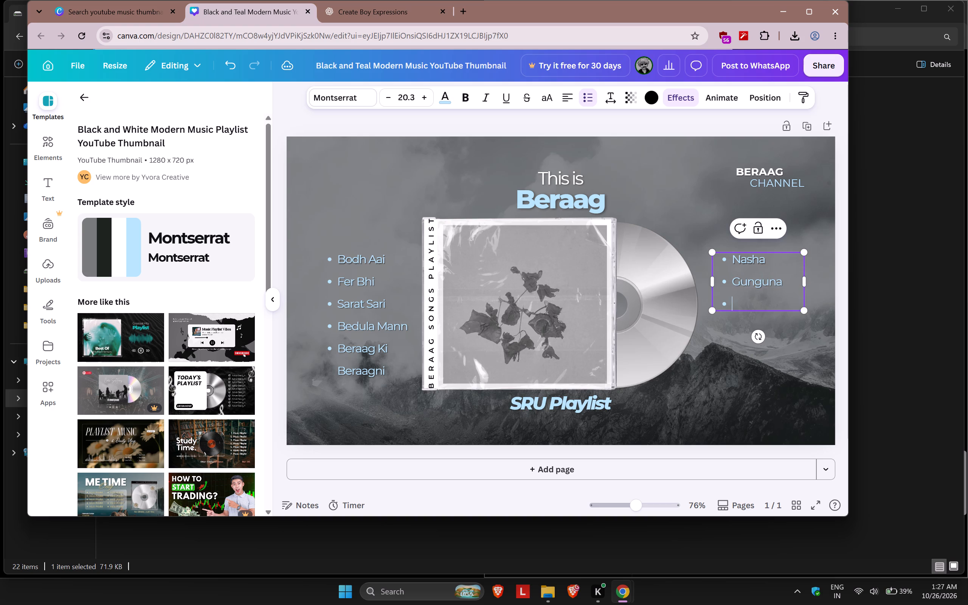
{"action": "type", "text": "Dil churati na"}
{"action": "key", "text": "Return"}
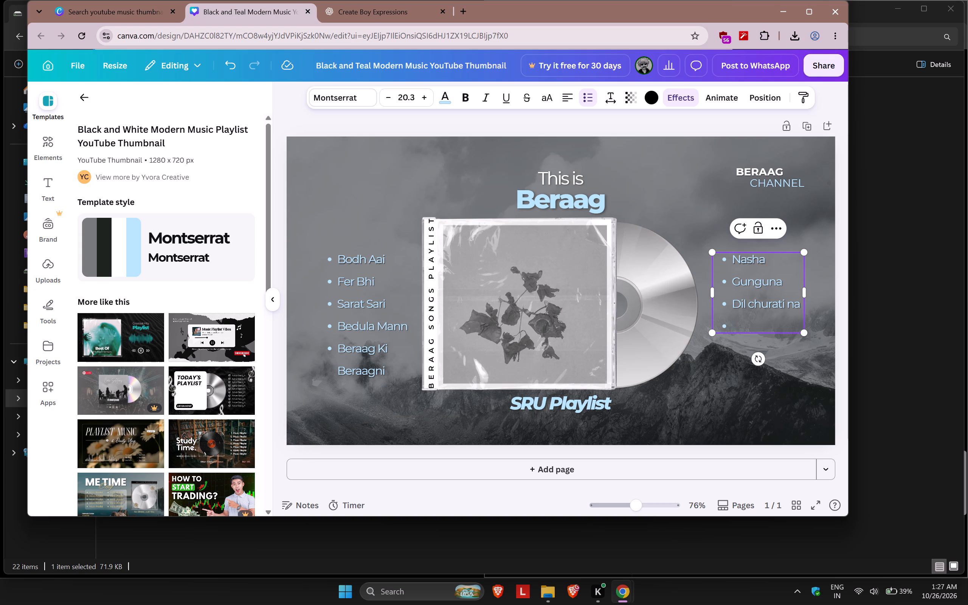
{"action": "type", "text": "miss you so"}
Add Sawalat as the fifth song title in the list beside the disc.
{"action": "key", "text": "Return"}
{"action": "type", "text": "sw"}
{"action": "key", "text": "BackSpace"}
{"action": "type", "text": "aw"}
{"action": "type", "text": "alat"}
{"action": "key", "text": "BackSpace"}
{"action": "key", "text": "BackSpace"}
{"action": "key", "text": "BackSpace"}
{"action": "key", "text": "BackSpace"}
{"action": "key", "text": "BackSpace"}
{"action": "key", "text": "BackSpace"}
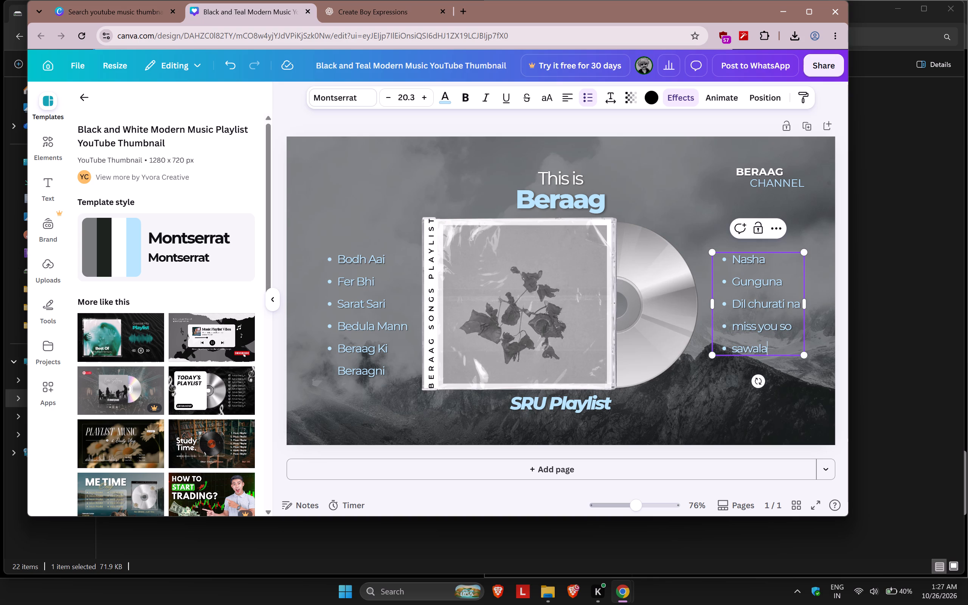
{"action": "key", "text": "BackSpace"}
{"action": "type", "text": "Swal"}
{"action": "key", "text": "BackSpace"}
{"action": "key", "text": "BackSpace"}
{"action": "key", "text": "BackSpace"}
{"action": "type", "text": "awa"}
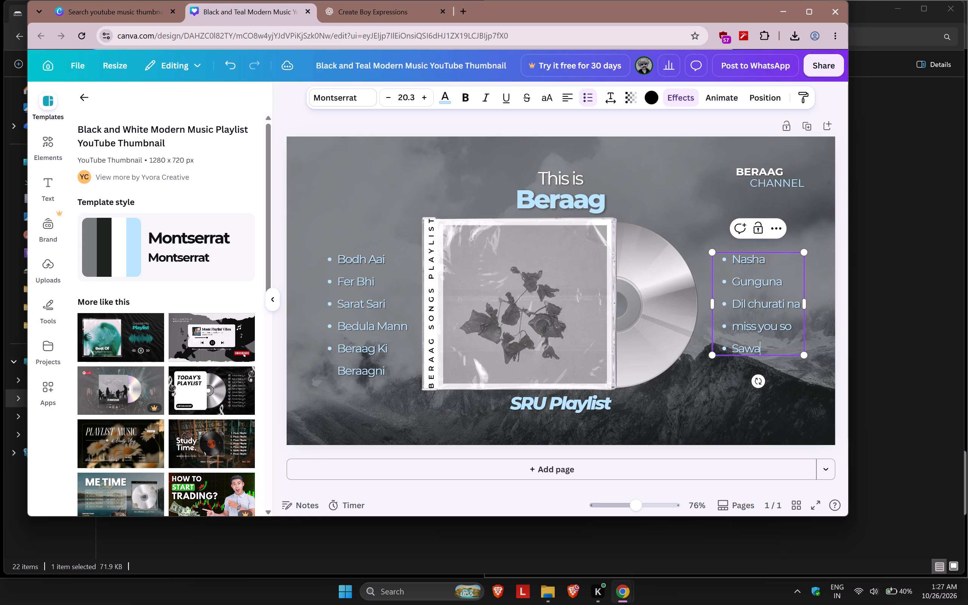
{"action": "type", "text": "lat"}
Capitalise each word of the third and fourth song titles beside the disc, as Dil Churati Na and Miss You So.
{"action": "left_click", "coordinate": [745, 324]}
{"action": "key", "text": "BackSpace"}
{"action": "key", "text": "BackSpace"}
{"action": "type", "text": "Mi"}
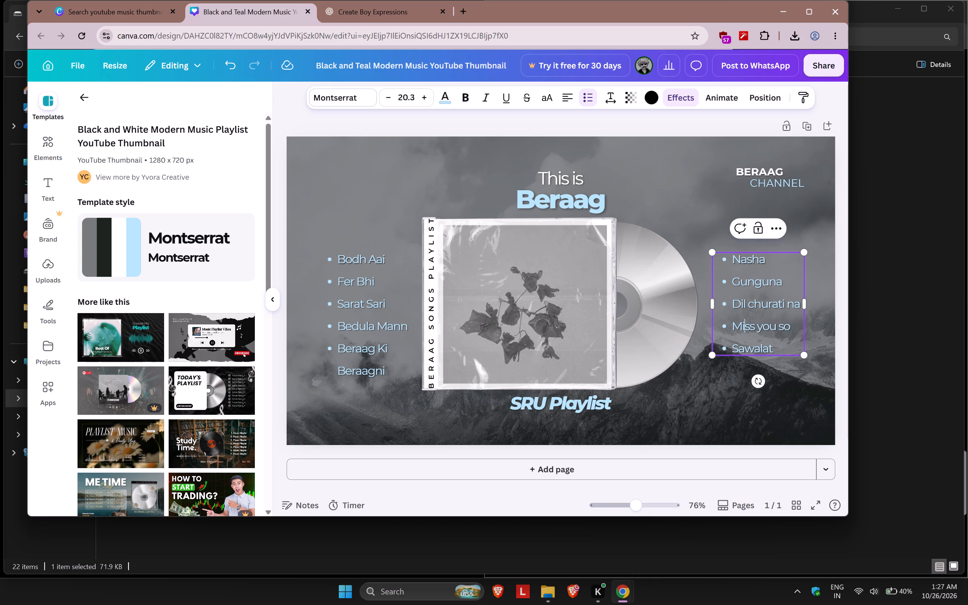
{"action": "left_click", "coordinate": [754, 304]}
{"action": "key", "text": "BackSpace"}
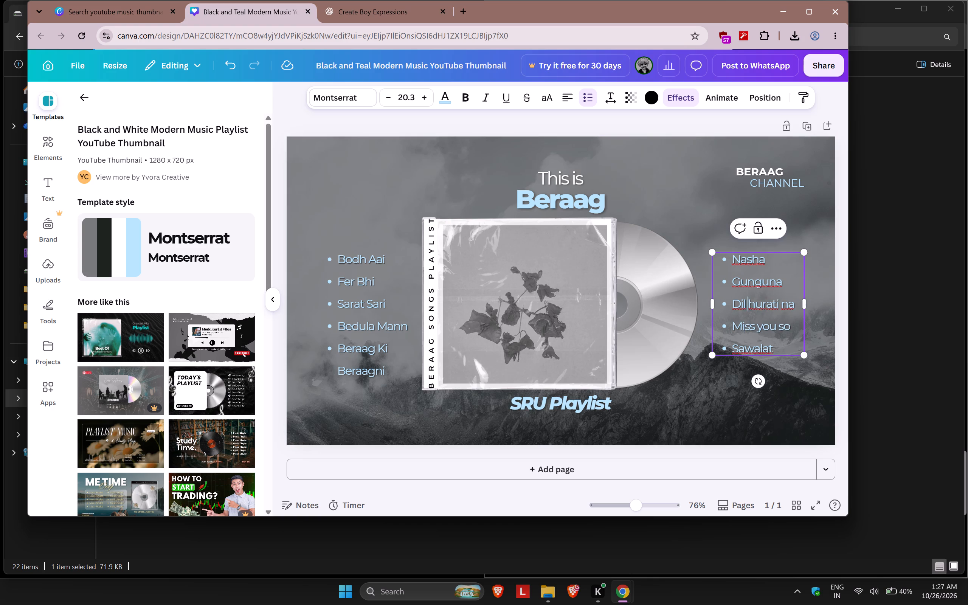
{"action": "key", "text": "shift+c"}
{"action": "left_click", "coordinate": [795, 307]}
{"action": "key", "text": "BackSpace"}
{"action": "key", "text": "shift+n"}
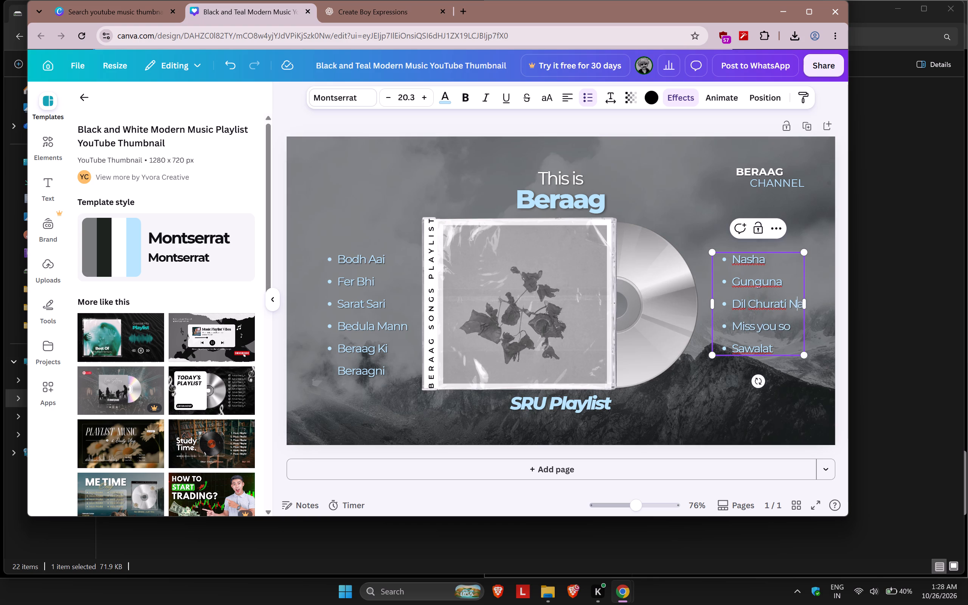
{"action": "left_click", "coordinate": [764, 326]}
{"action": "key", "text": "BackSpace"}
{"action": "key", "text": "shift+y"}
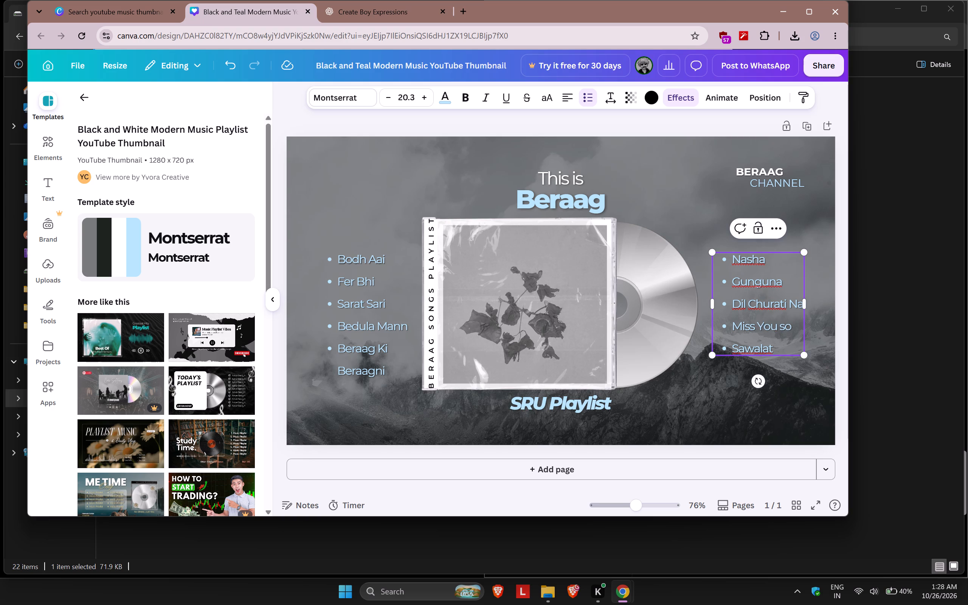
{"action": "left_click", "coordinate": [789, 328]}
{"action": "key", "text": "Left"}
{"action": "key", "text": "BackSpace"}
{"action": "key", "text": "shift+s"}
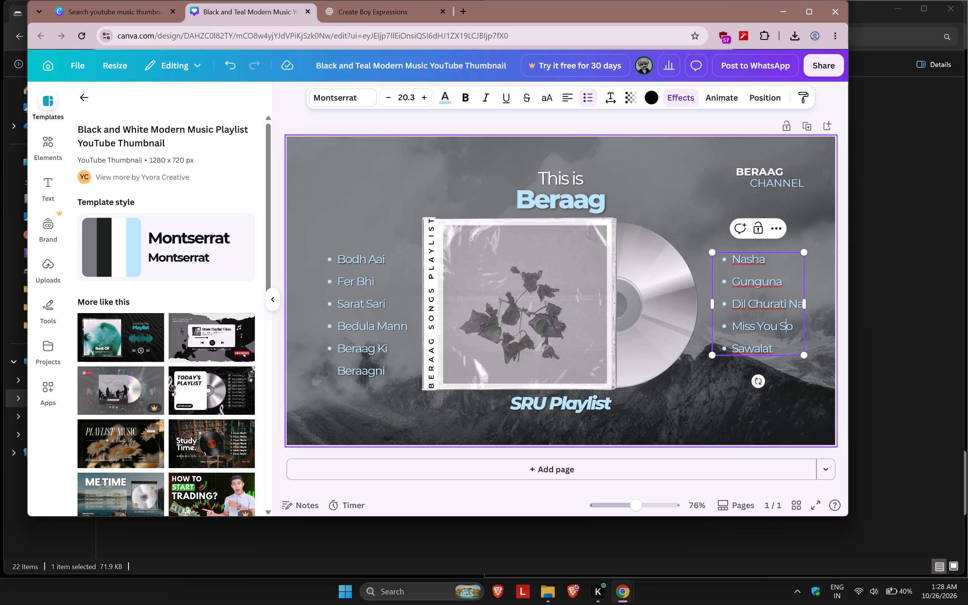
{"action": "left_click", "coordinate": [709, 403]}
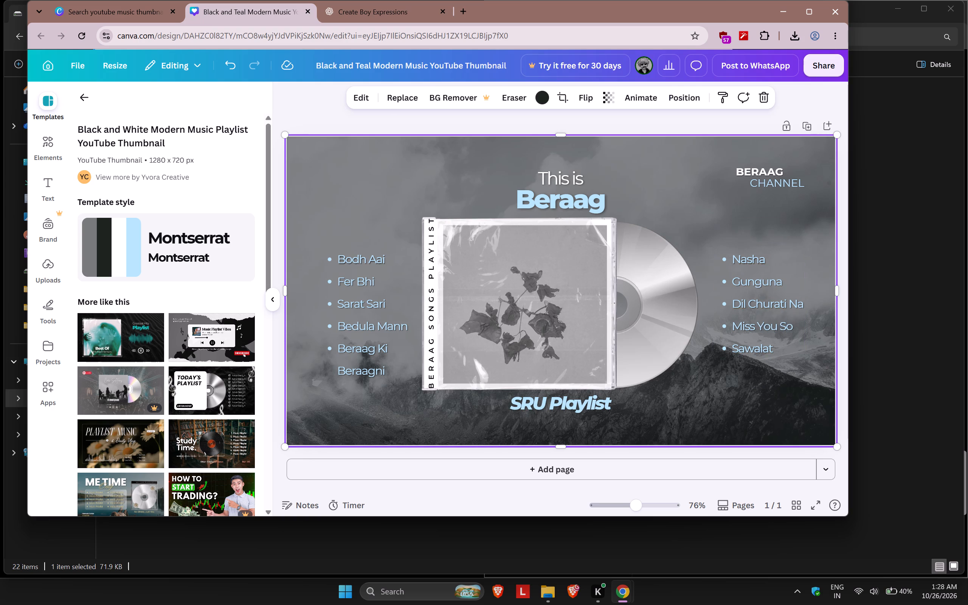
Change the SRU Playlist caption below the album cover to Boron (Under the roof) Playlist.
{"action": "left_click", "coordinate": [540, 401]}
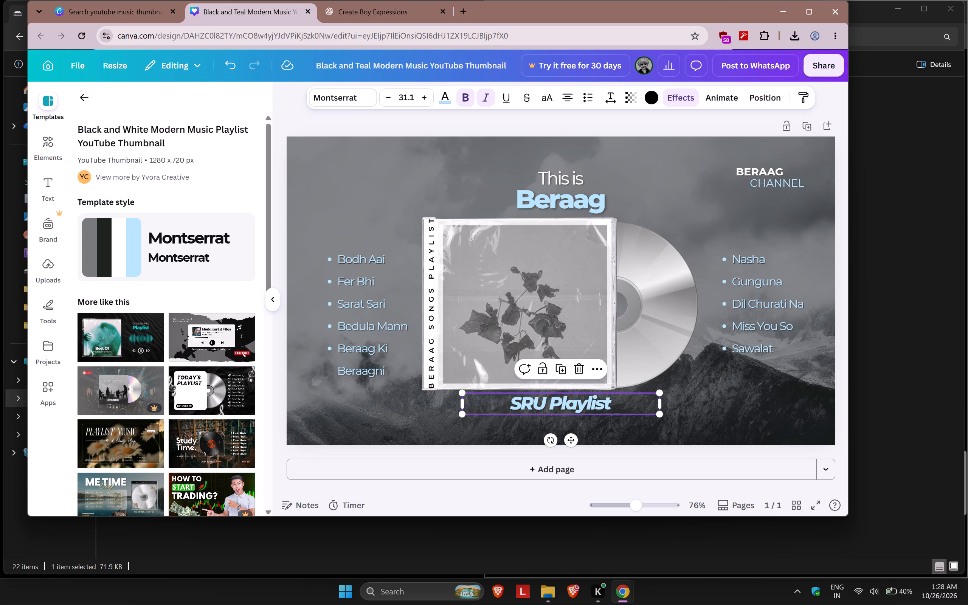
{"action": "left_click", "coordinate": [540, 401]}
{"action": "left_click", "coordinate": [540, 401]}
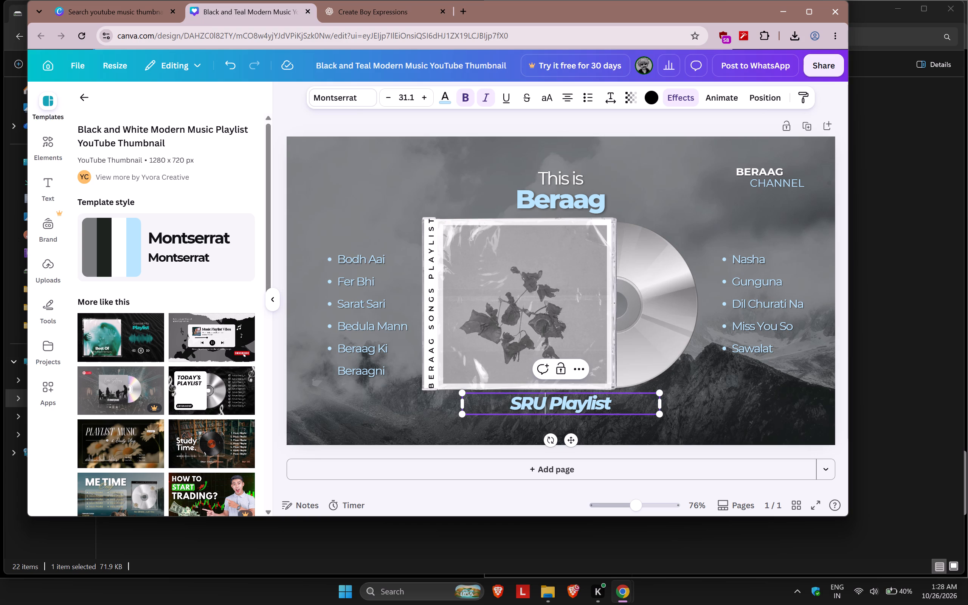
{"action": "key", "text": "BackSpace"}
{"action": "key", "text": "BackSpace"}
{"action": "key", "text": "BackSpace"}
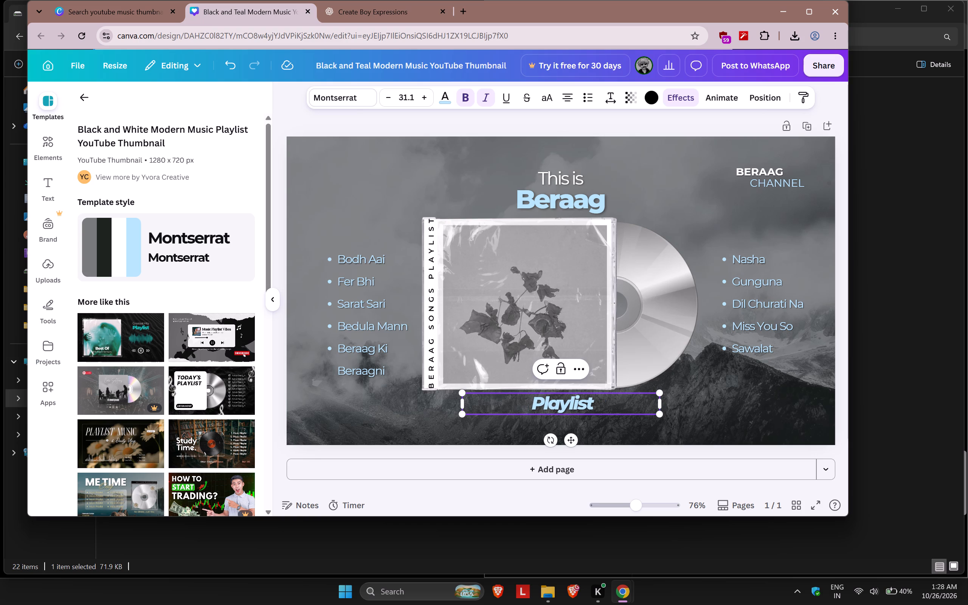
{"action": "type", "text": "Boron"}
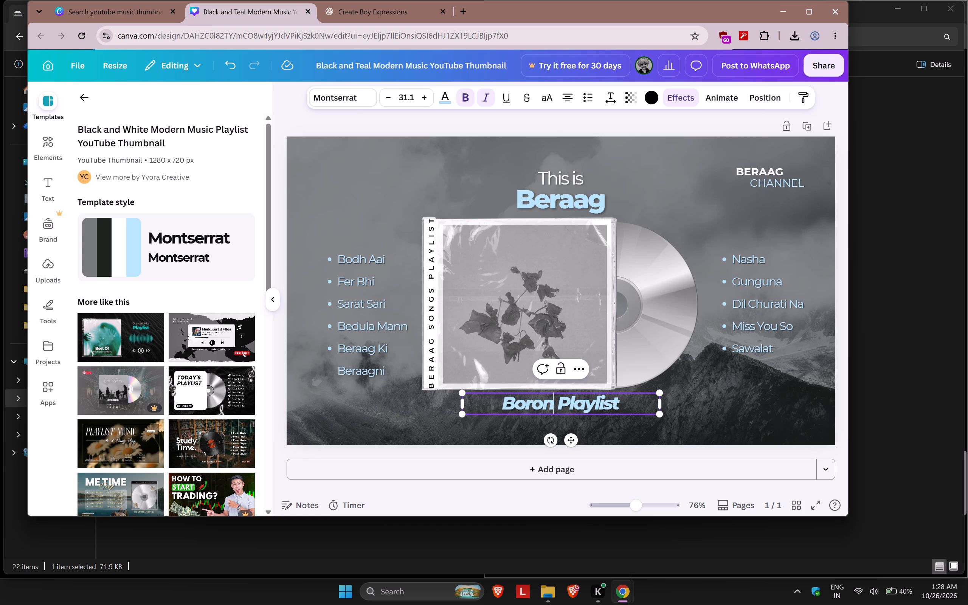
{"action": "key", "text": "space"}
{"action": "type", "text": "(i"}
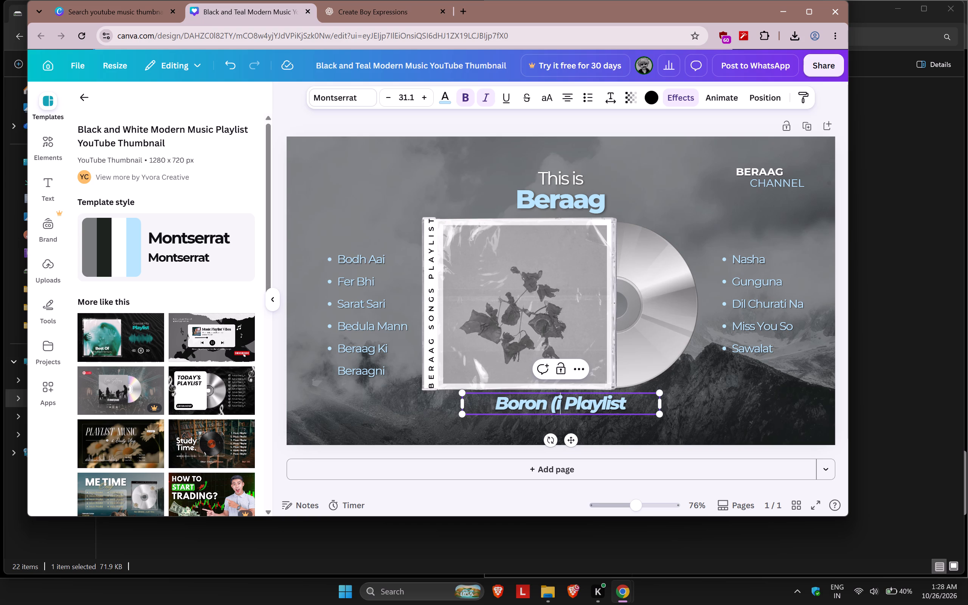
{"action": "key", "text": "shift+BackSpace"}
{"action": "type", "text": "Under te"}
{"action": "key", "text": "BackSpace"}
{"action": "key", "text": "BackSpace"}
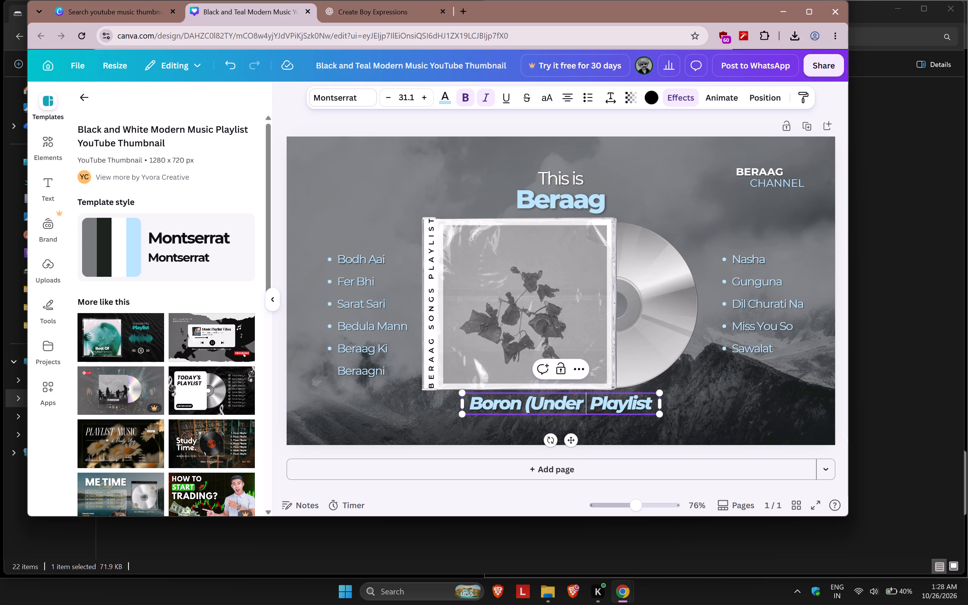
{"action": "type", "text": "the roof"}
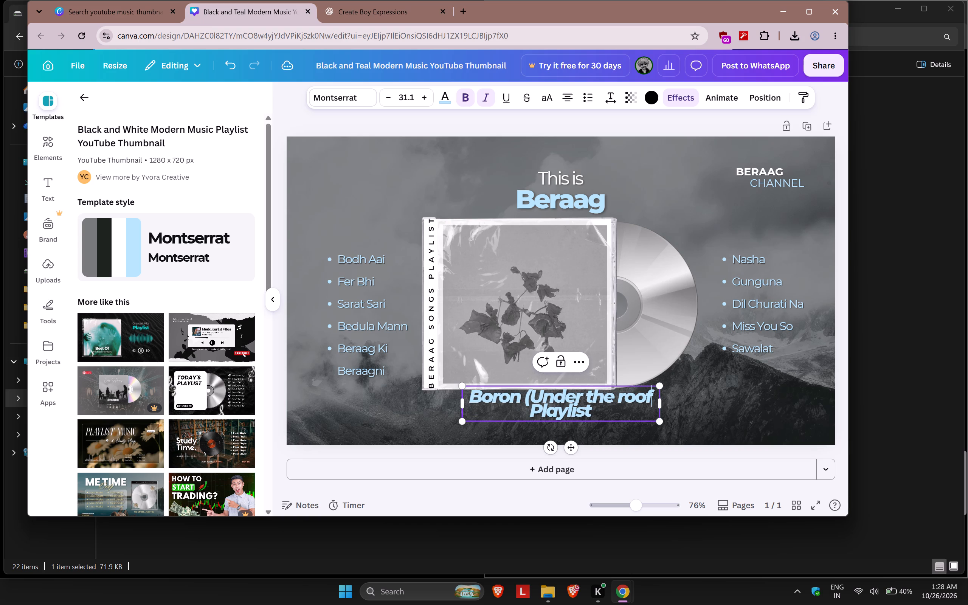
{"action": "key", "text": "shift+parenright"}
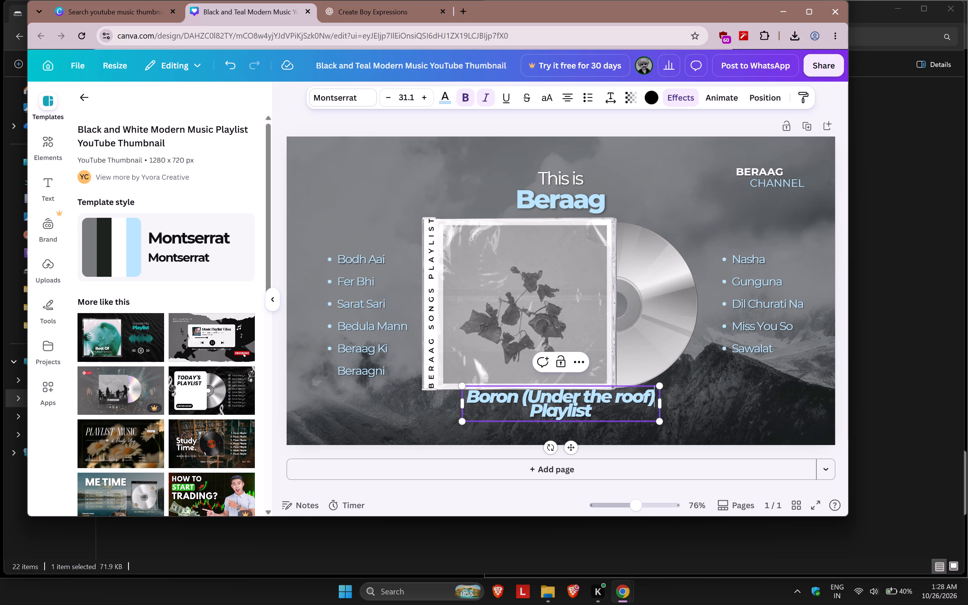
Reduce the font size of the Boron (Under the roof) Playlist caption to 25.1.
{"action": "left_click", "coordinate": [388, 99]}
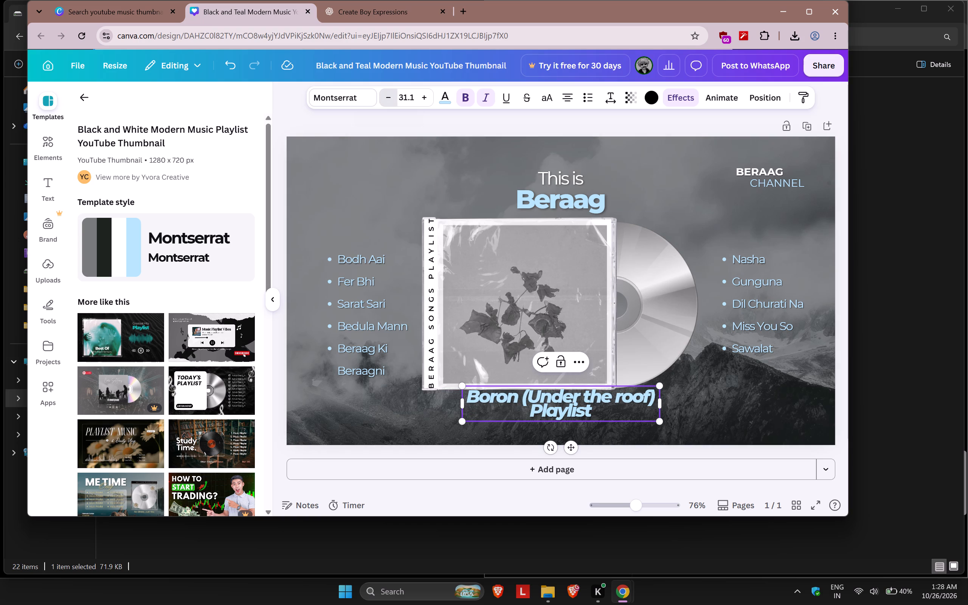
{"action": "left_click", "coordinate": [388, 99]}
{"action": "double_click", "coordinate": [388, 99]}
{"action": "left_click", "coordinate": [388, 99]}
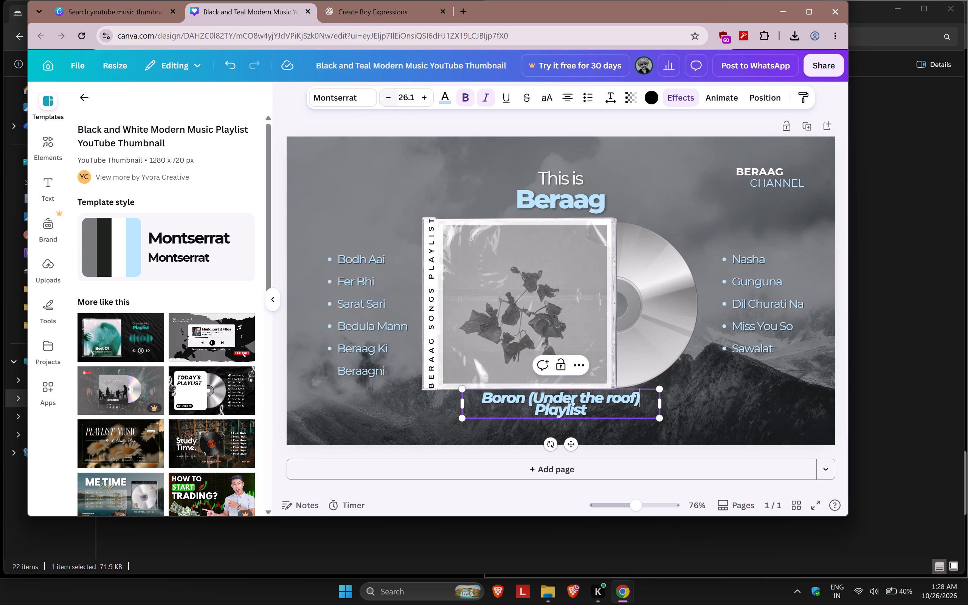
{"action": "left_click", "coordinate": [388, 99]}
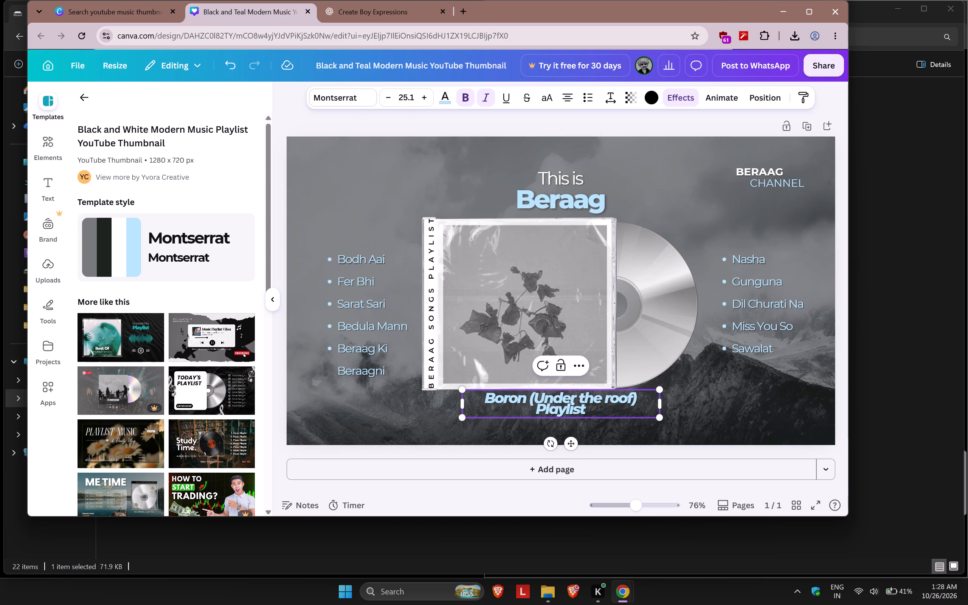
Widen the Boron caption's text box to fit the text on one line and centre it horizontally on the thumbnail.
{"action": "left_click_drag", "start_coordinate": [462, 404], "coordinate": [455, 404]}
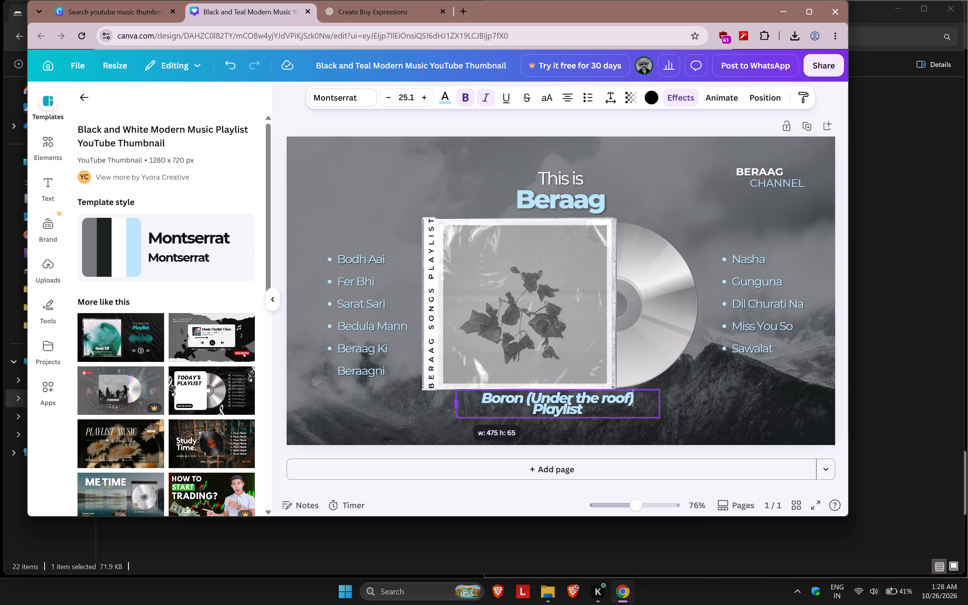
{"action": "left_click_drag", "start_coordinate": [455, 404], "coordinate": [450, 404]}
{"action": "left_click", "coordinate": [414, 412]}
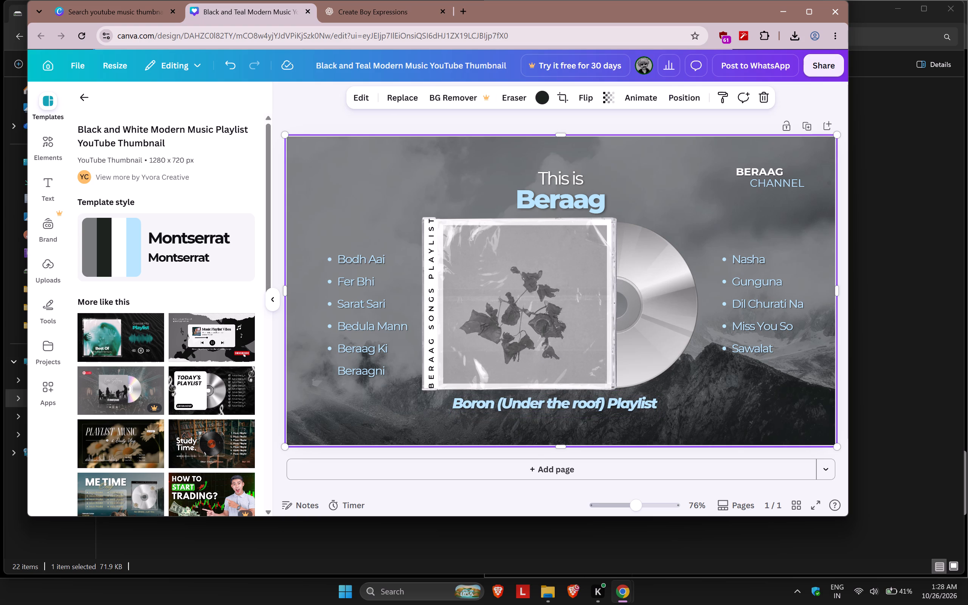
{"action": "left_click", "coordinate": [493, 404]}
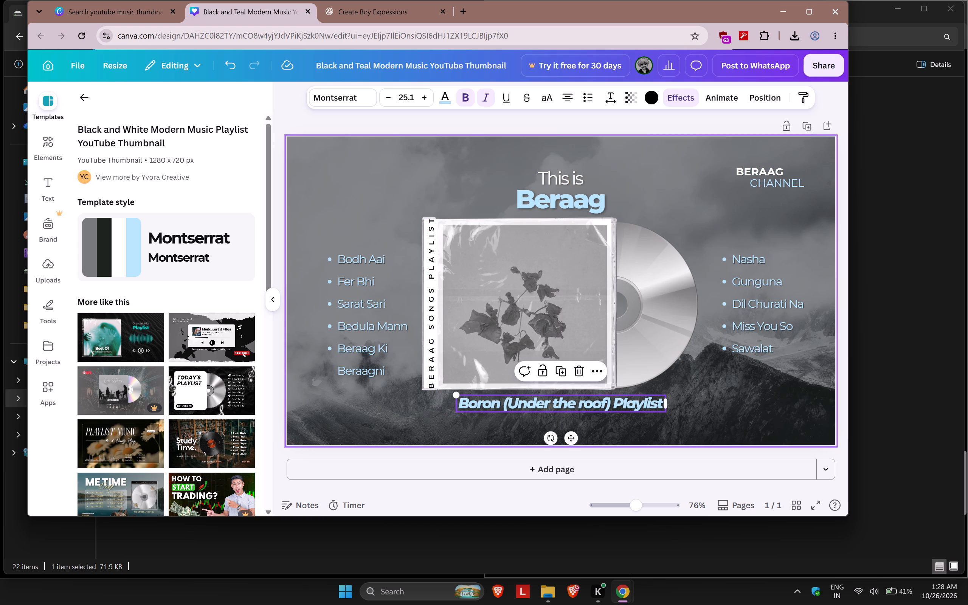
{"action": "left_click", "coordinate": [464, 436]}
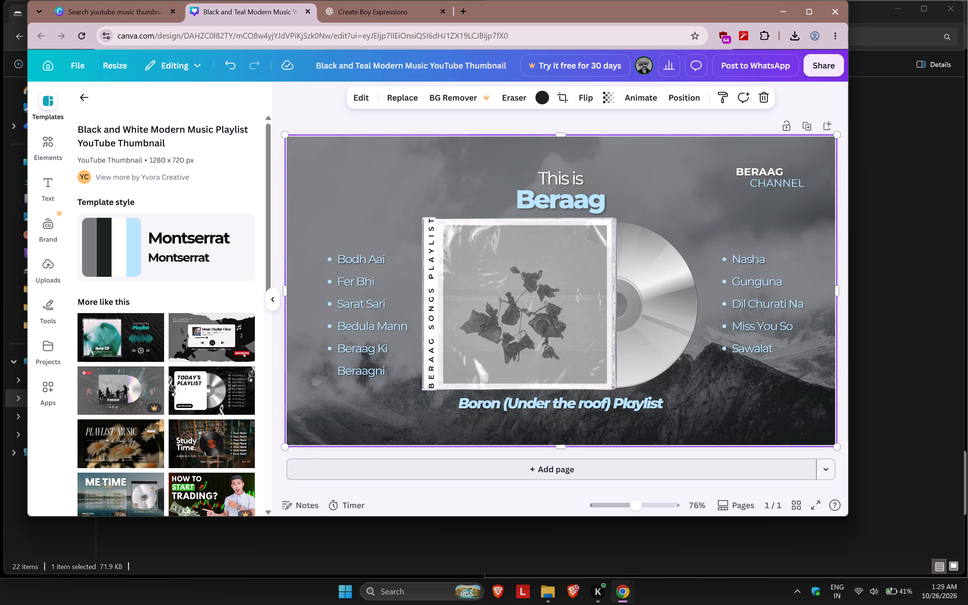
Download the finished Beraag playlist thumbnail as a PNG and dismiss the download pop-up.
{"action": "scroll", "coordinate": [625, 376], "scroll_direction": "down", "scroll_amount": 2}
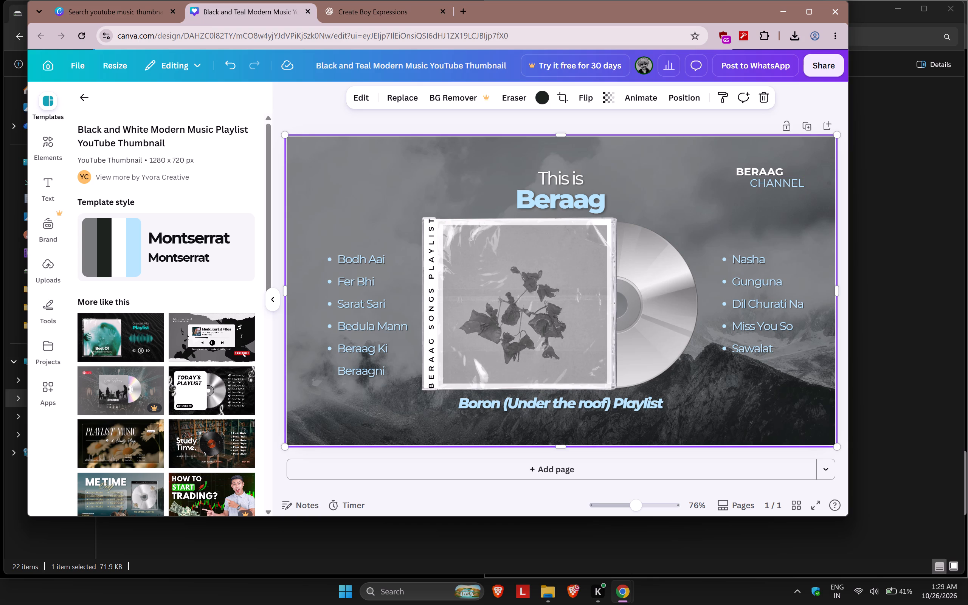
{"action": "left_click", "coordinate": [780, 193]}
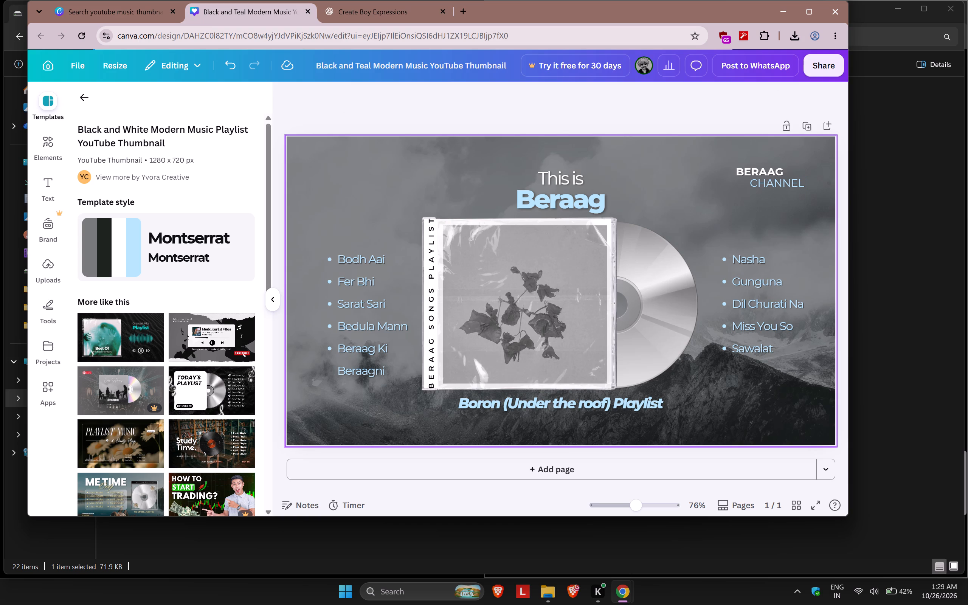
{"action": "scroll", "coordinate": [799, 474], "scroll_direction": "down", "scroll_amount": 4}
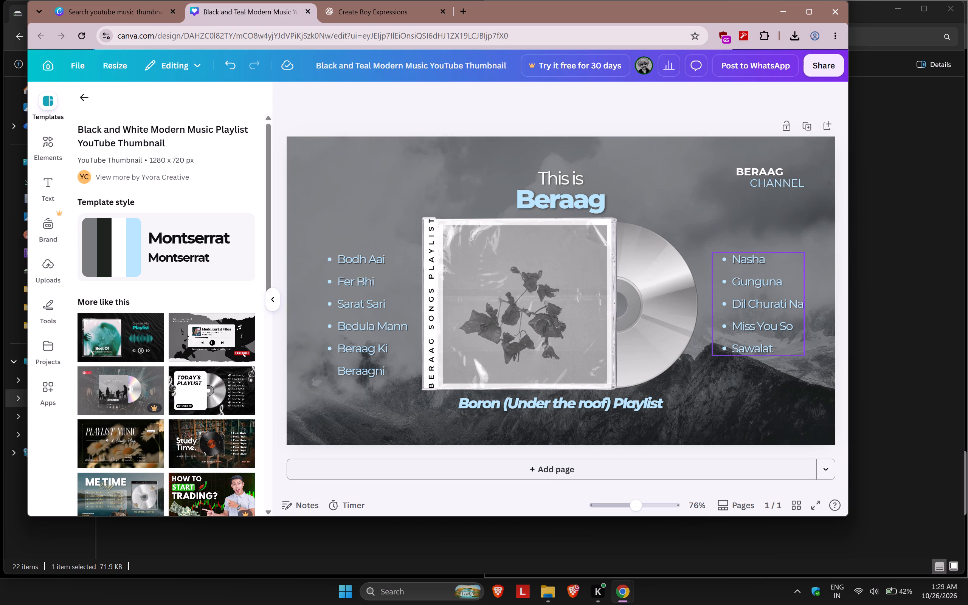
{"action": "scroll", "coordinate": [723, 324], "scroll_direction": "down", "scroll_amount": 2}
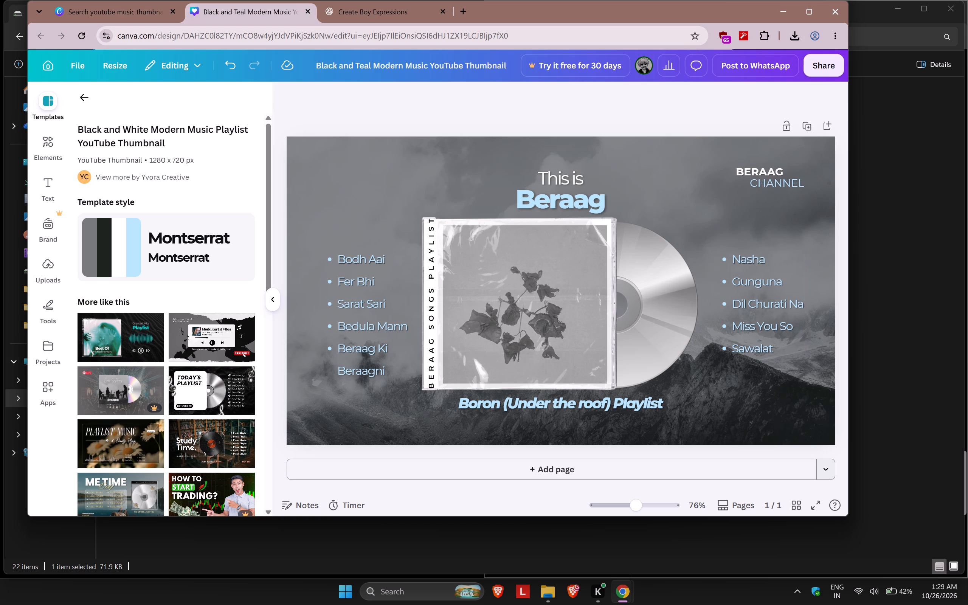
{"action": "left_click", "coordinate": [819, 68]}
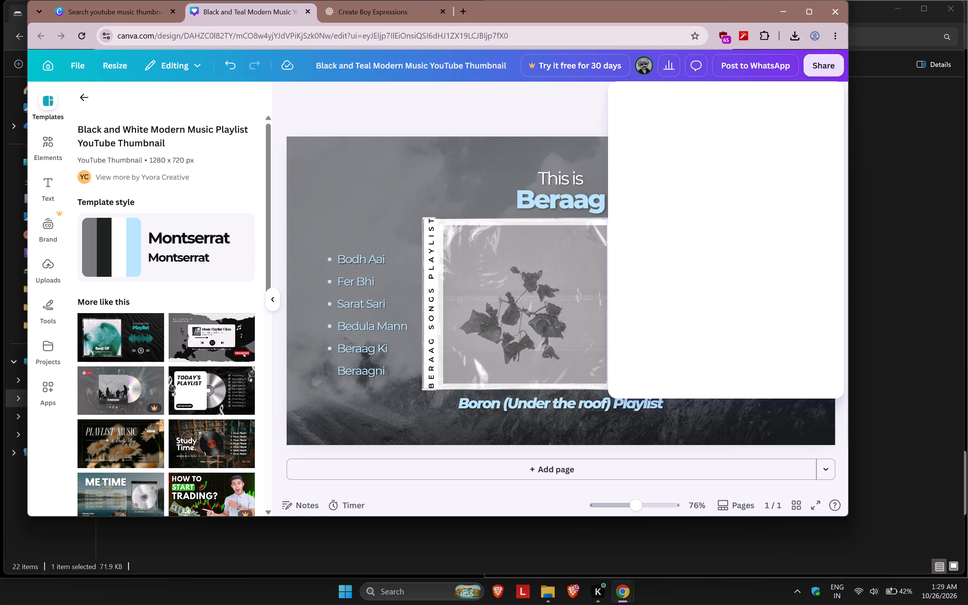
{"action": "left_click", "coordinate": [650, 325]}
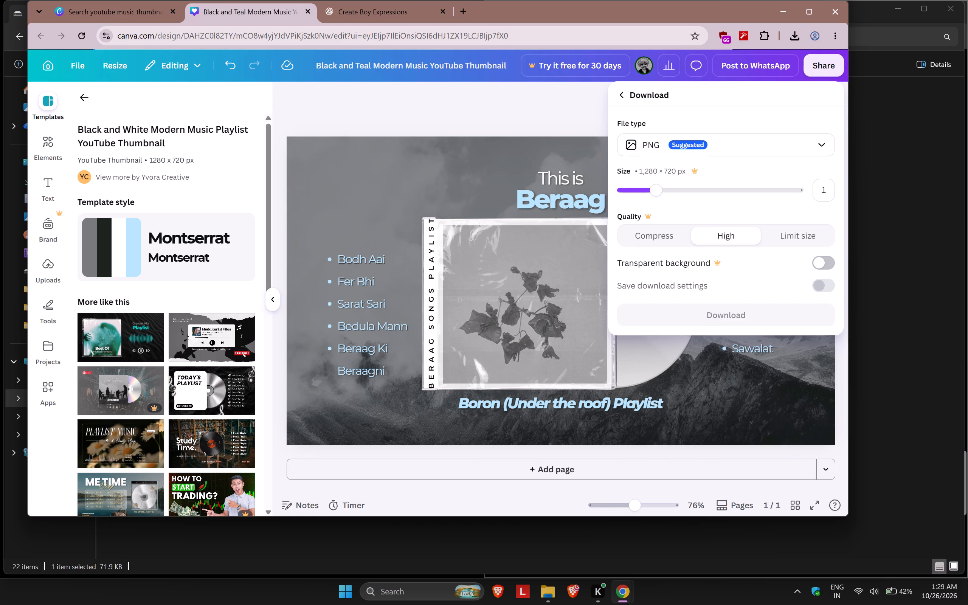
{"action": "scroll", "coordinate": [671, 196], "scroll_direction": "down", "scroll_amount": 1}
{"action": "left_click", "coordinate": [769, 151]}
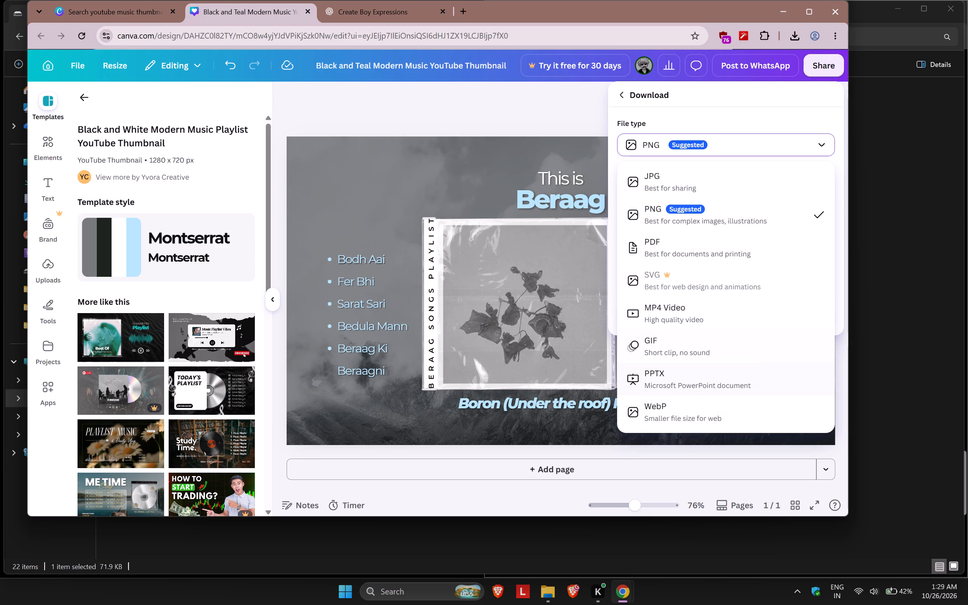
{"action": "left_click", "coordinate": [717, 209]}
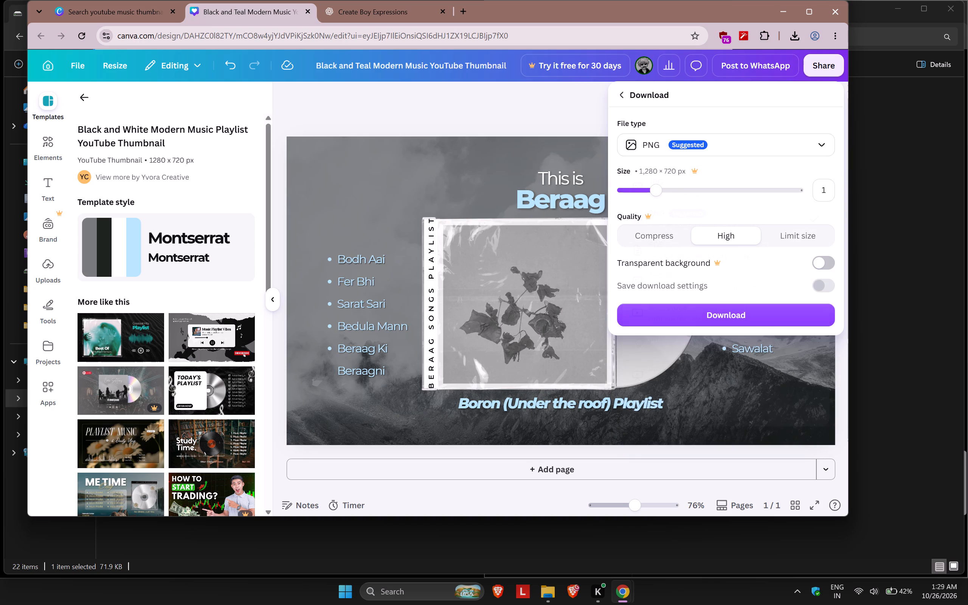
{"action": "scroll", "coordinate": [734, 242], "scroll_direction": "down", "scroll_amount": 2}
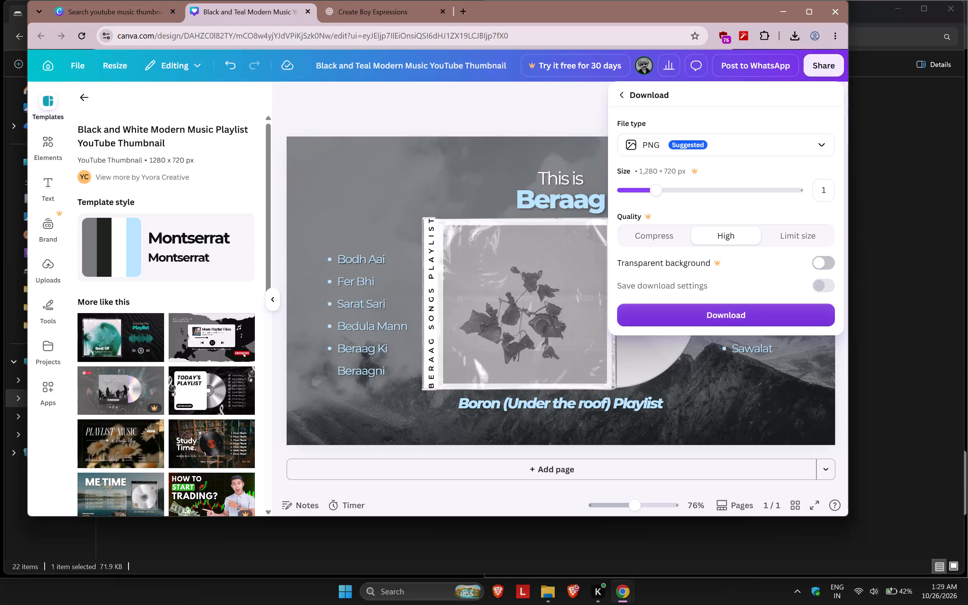
{"action": "left_click", "coordinate": [723, 315]}
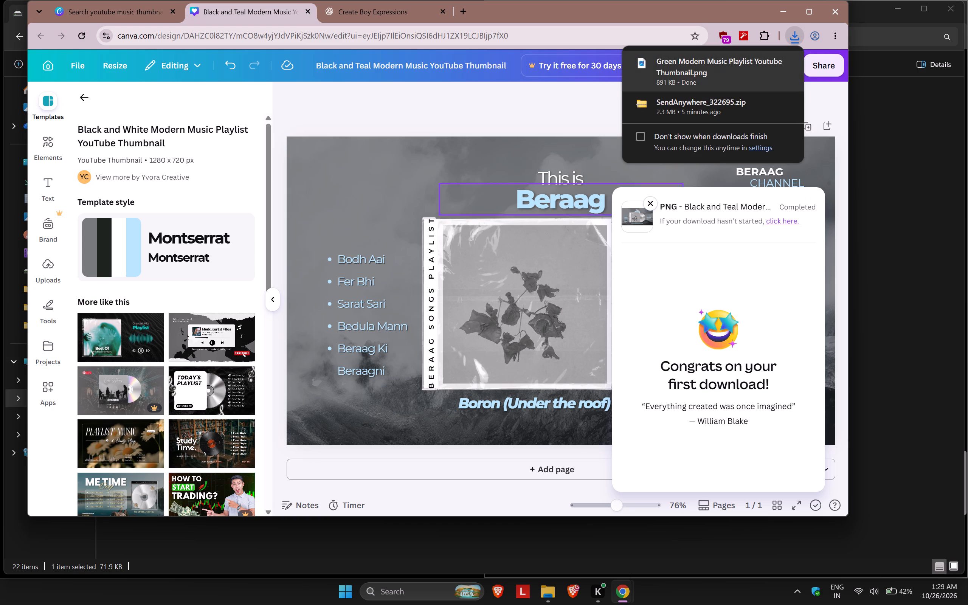
{"action": "left_click", "coordinate": [260, 469]}
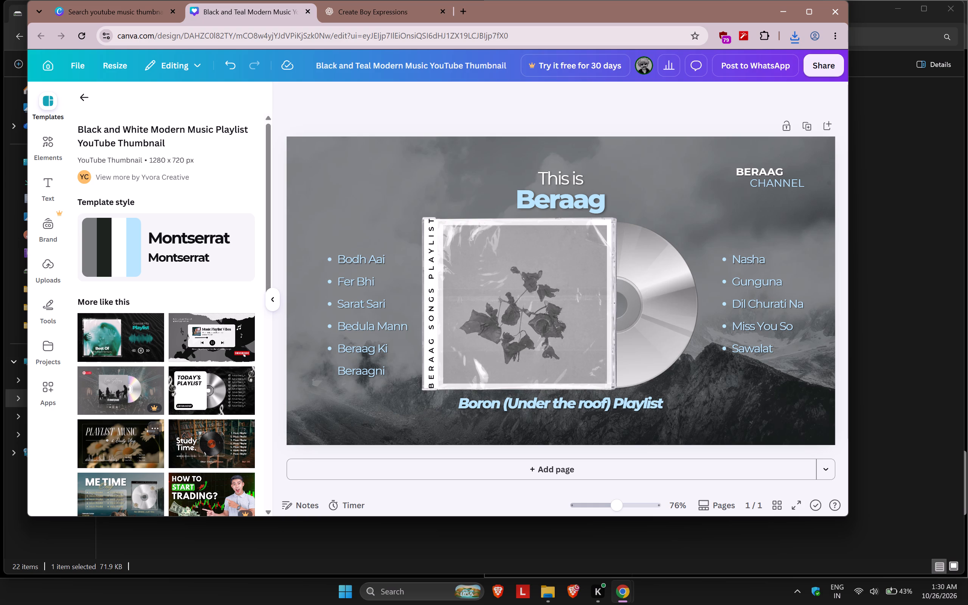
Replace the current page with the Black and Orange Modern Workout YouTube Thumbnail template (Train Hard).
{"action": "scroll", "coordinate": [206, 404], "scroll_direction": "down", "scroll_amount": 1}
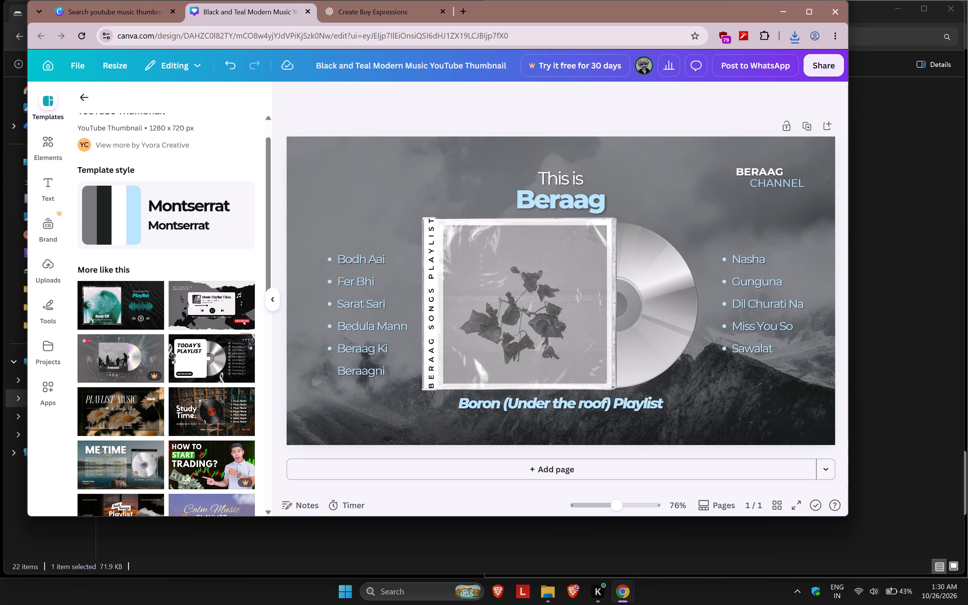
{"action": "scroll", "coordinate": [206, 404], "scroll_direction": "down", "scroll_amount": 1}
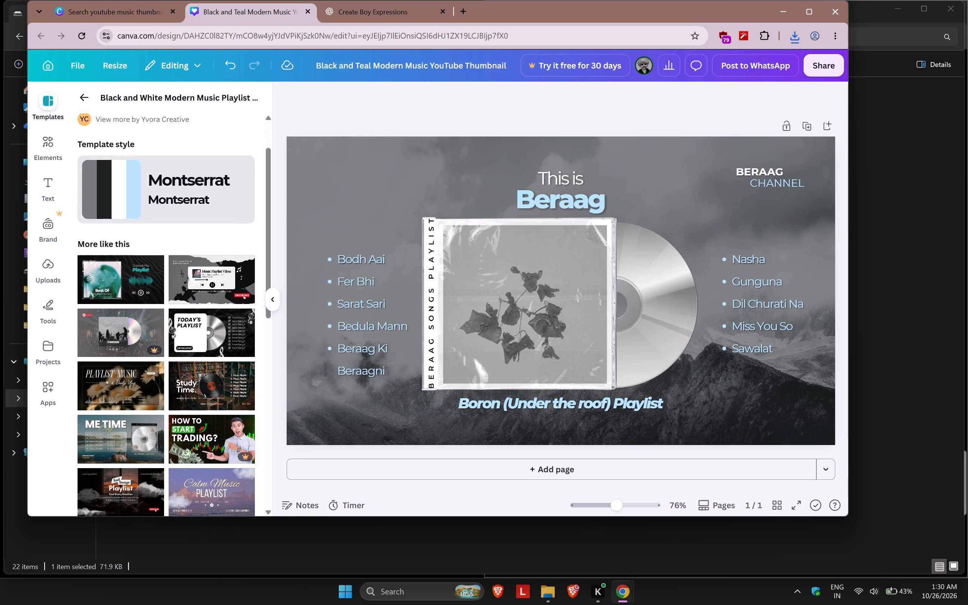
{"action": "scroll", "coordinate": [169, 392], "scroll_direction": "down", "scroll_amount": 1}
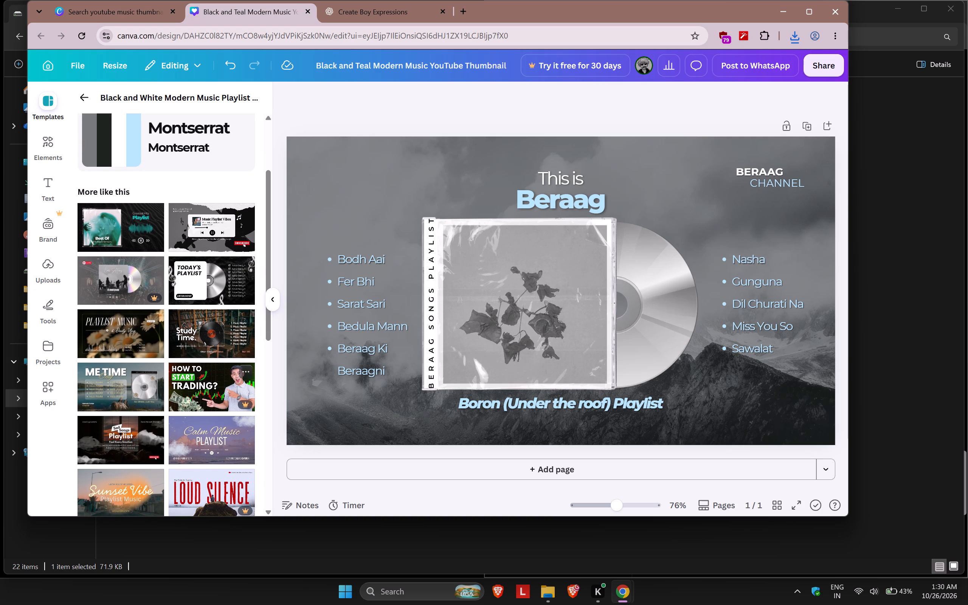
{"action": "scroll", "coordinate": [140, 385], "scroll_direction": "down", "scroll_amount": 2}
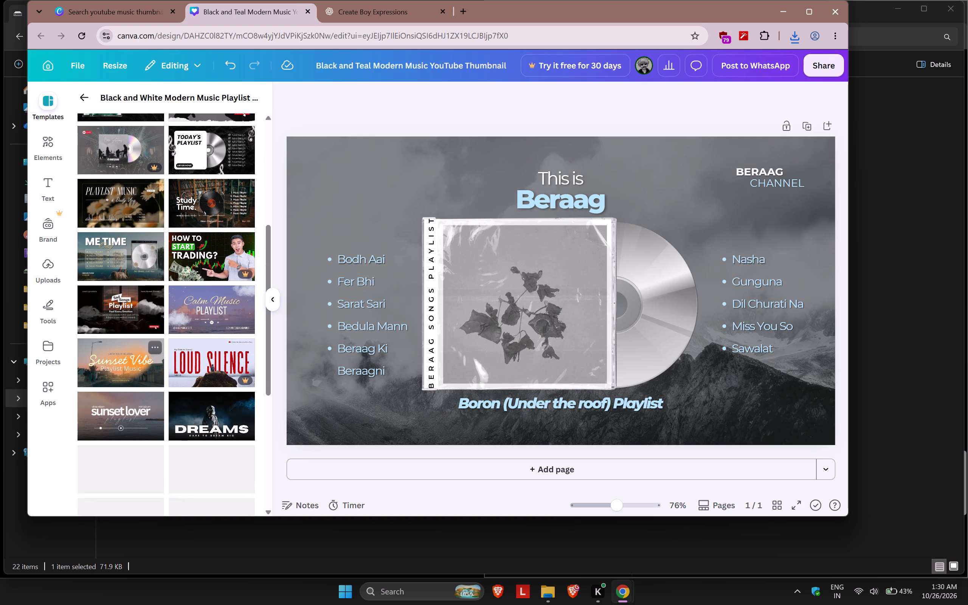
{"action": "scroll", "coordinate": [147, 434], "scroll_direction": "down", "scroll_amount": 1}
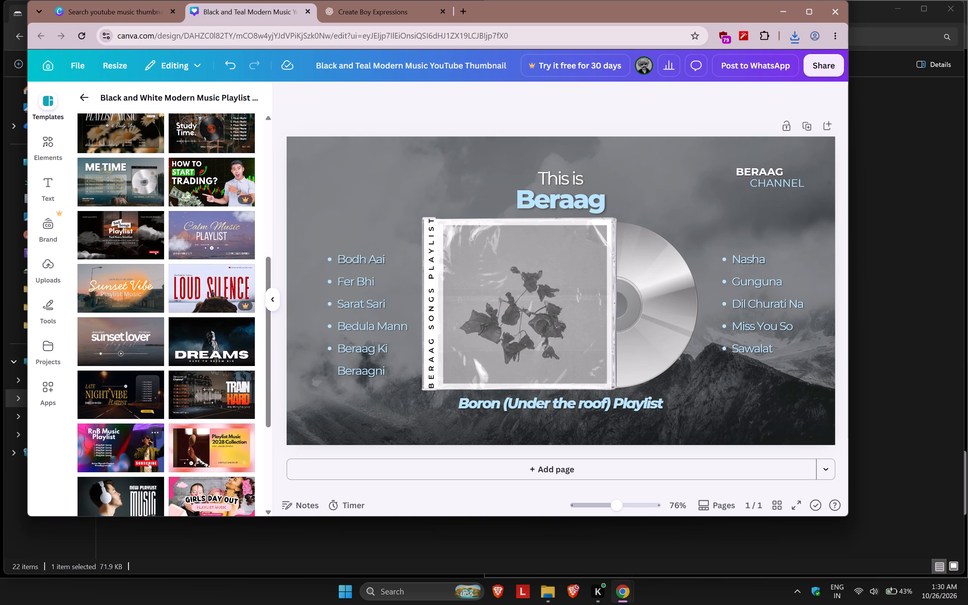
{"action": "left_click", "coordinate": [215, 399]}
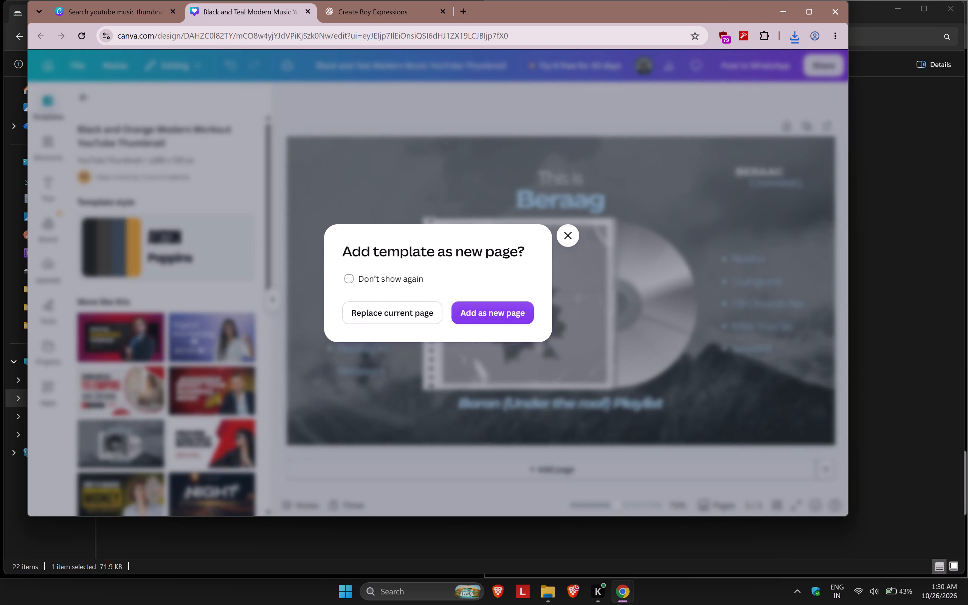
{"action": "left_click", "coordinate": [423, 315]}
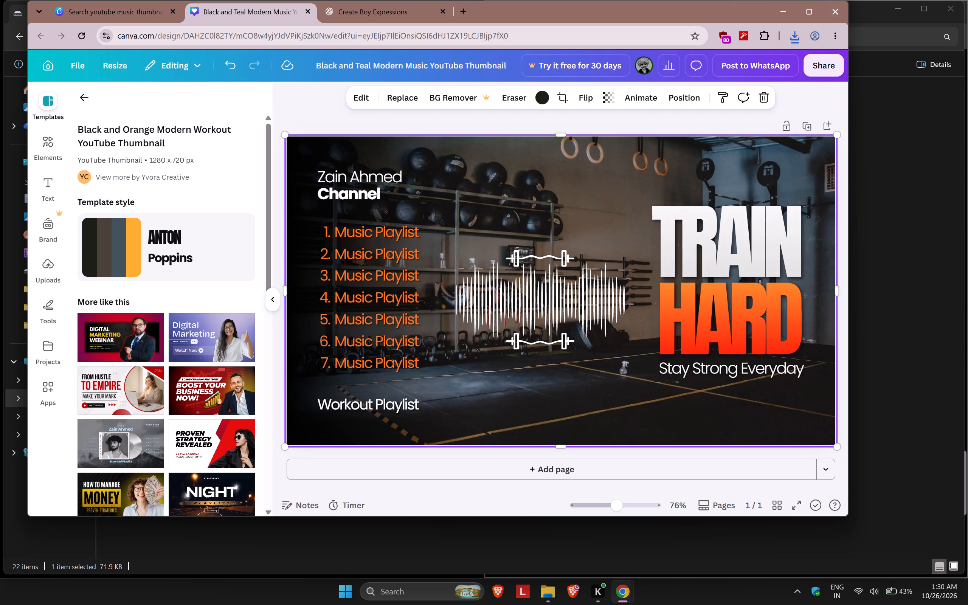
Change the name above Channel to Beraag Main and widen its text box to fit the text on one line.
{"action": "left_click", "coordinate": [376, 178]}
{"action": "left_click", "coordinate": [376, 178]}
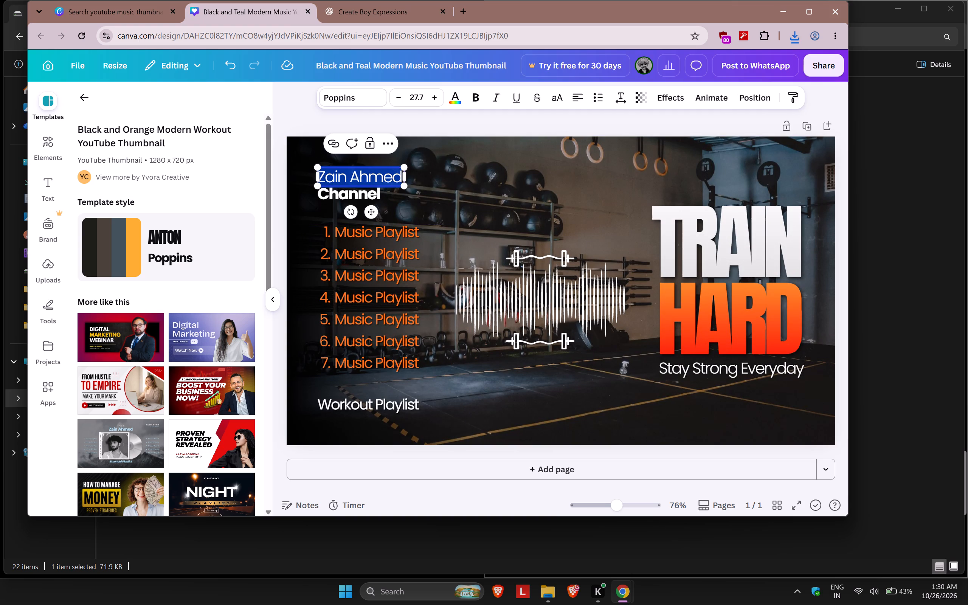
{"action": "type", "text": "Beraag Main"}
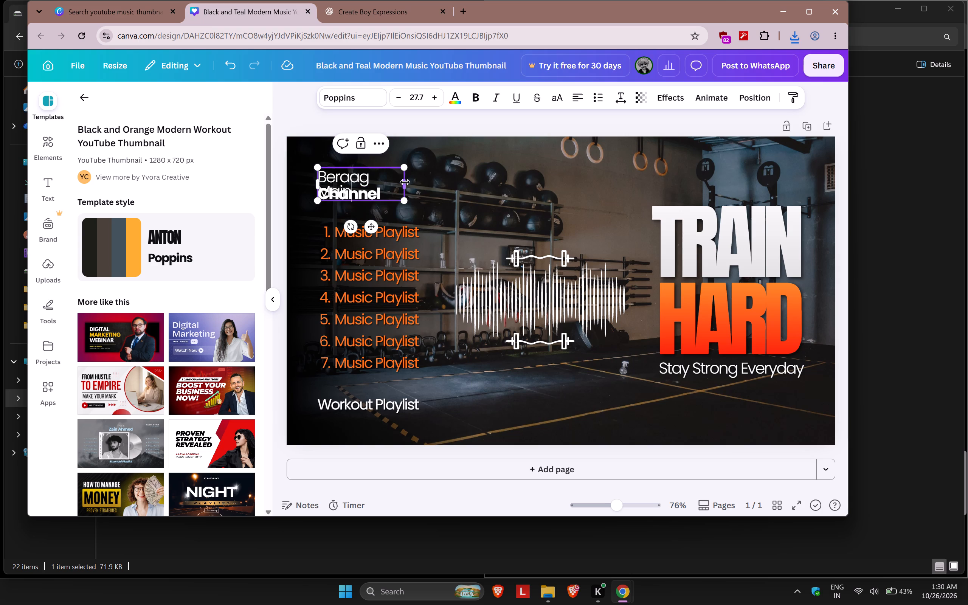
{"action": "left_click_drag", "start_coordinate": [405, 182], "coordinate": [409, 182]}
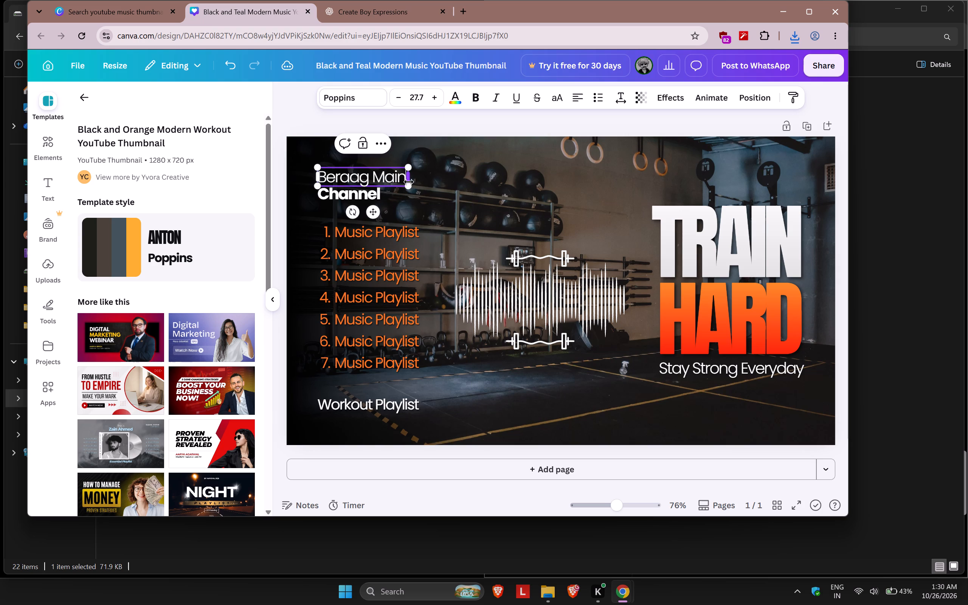
Replace the current page with the Black White and Golden Minimalist Music Playlist YouTube Thumbnail template with daisies.
{"action": "scroll", "coordinate": [213, 380], "scroll_direction": "down", "scroll_amount": 2}
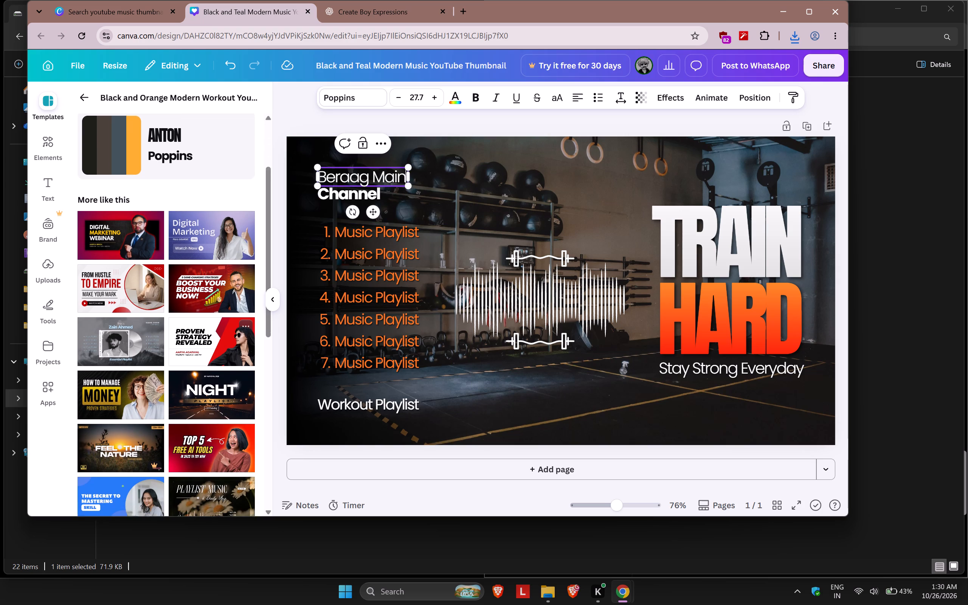
{"action": "scroll", "coordinate": [213, 380], "scroll_direction": "down", "scroll_amount": 2}
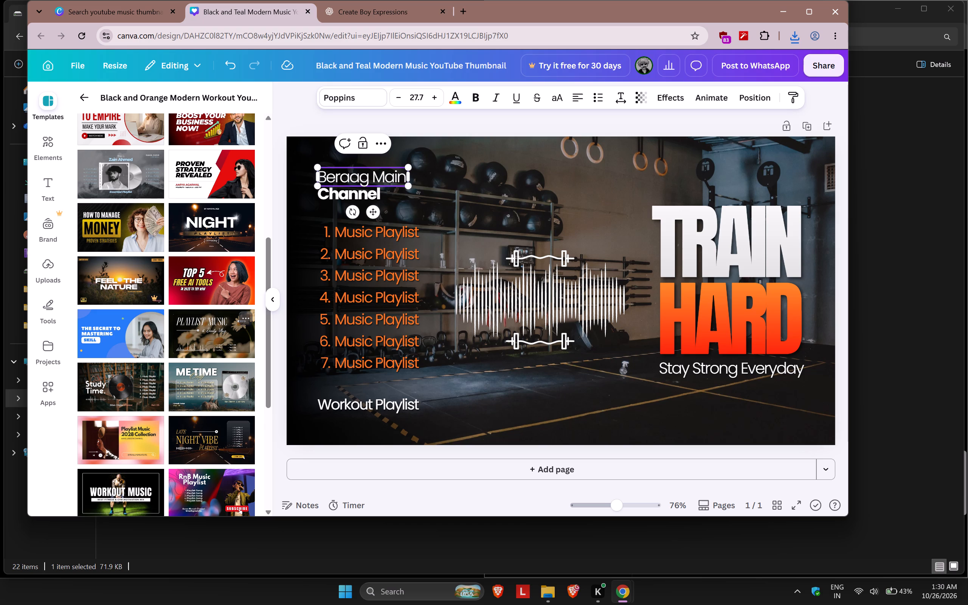
{"action": "left_click", "coordinate": [211, 328]}
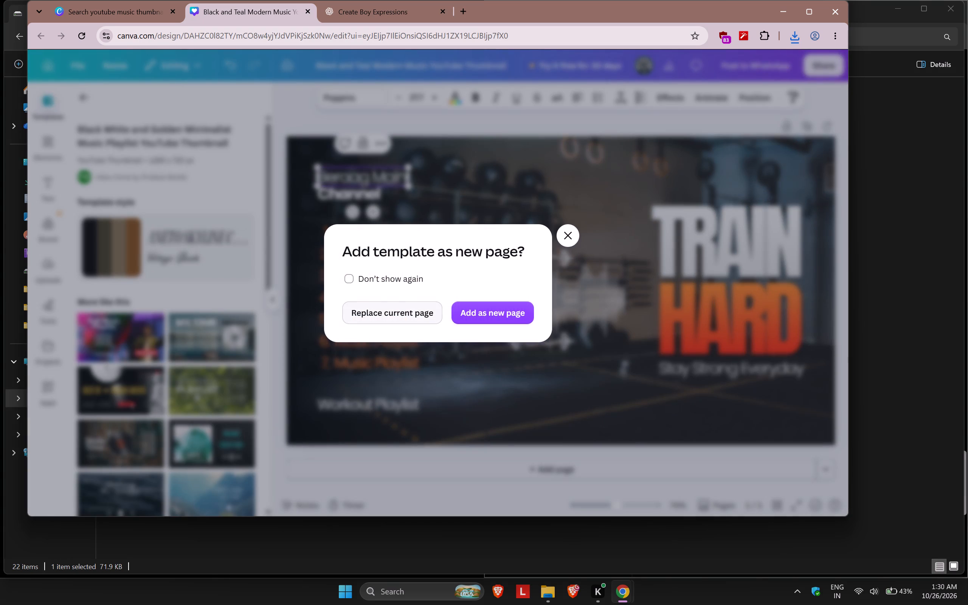
{"action": "left_click", "coordinate": [368, 313]}
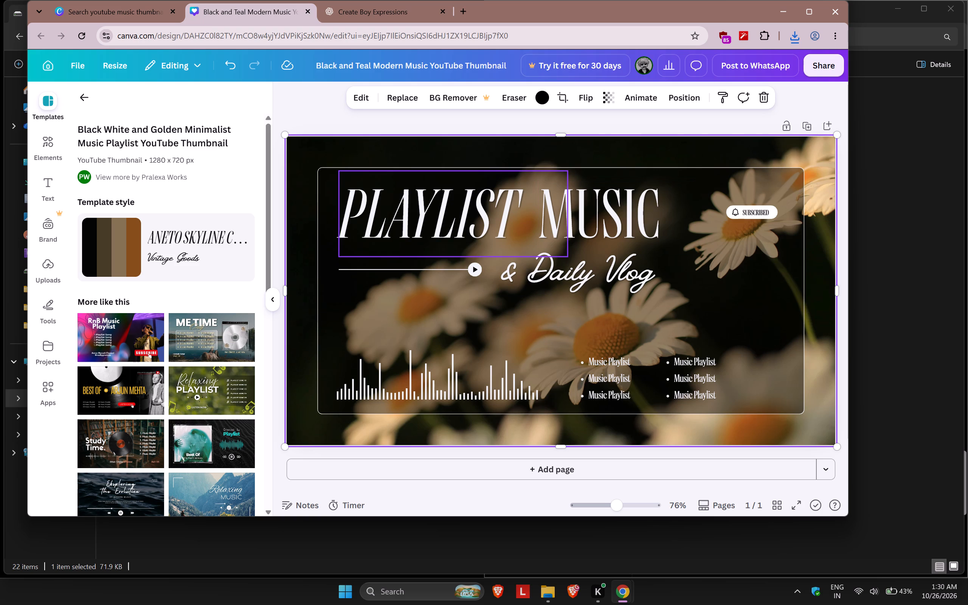
Browse the similar music playlist thumbnail templates for another suitable design.
{"action": "scroll", "coordinate": [217, 394], "scroll_direction": "down", "scroll_amount": 3}
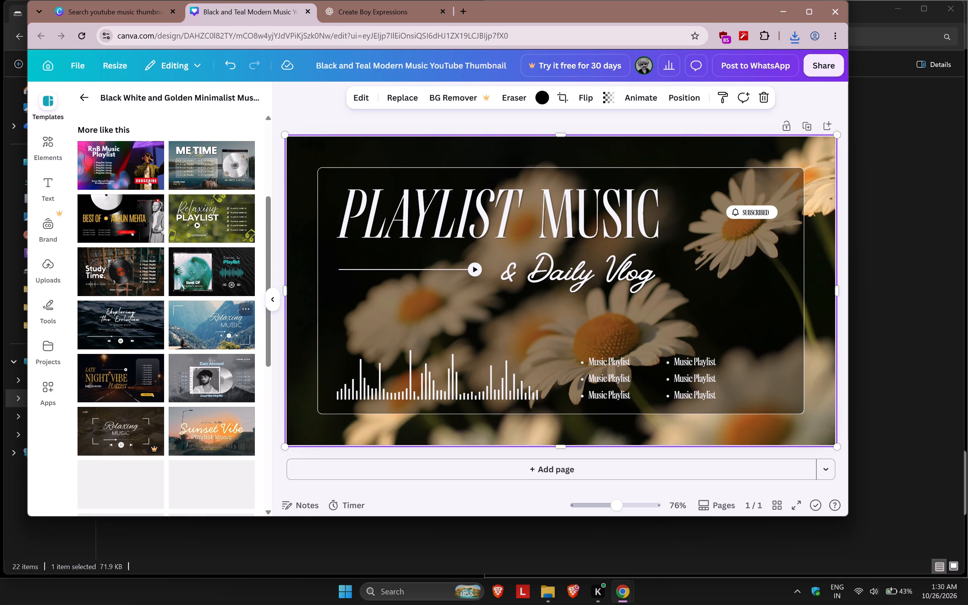
{"action": "scroll", "coordinate": [217, 394], "scroll_direction": "down", "scroll_amount": 1}
{"action": "scroll", "coordinate": [158, 430], "scroll_direction": "down", "scroll_amount": 1}
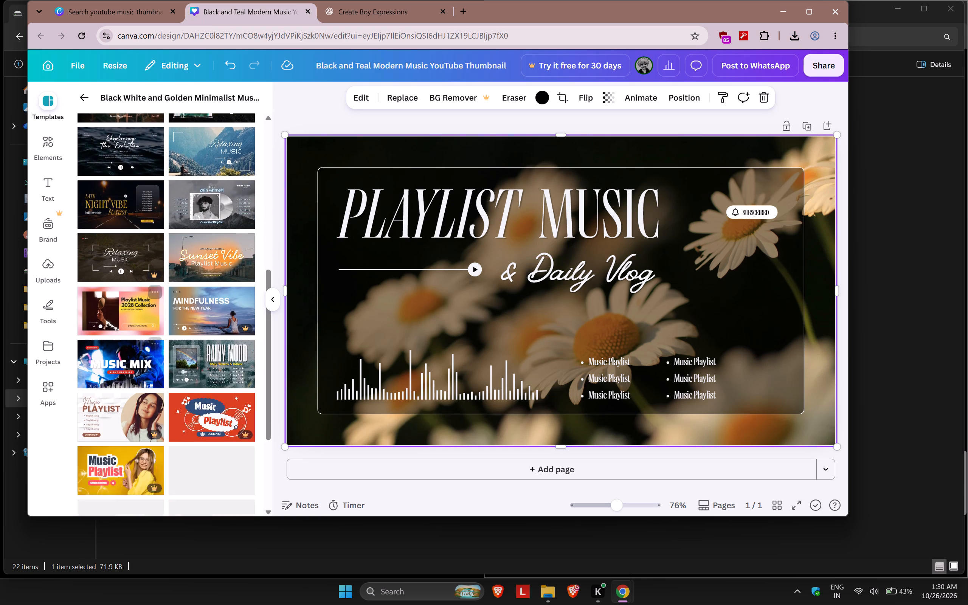
{"action": "scroll", "coordinate": [158, 430], "scroll_direction": "down", "scroll_amount": 2}
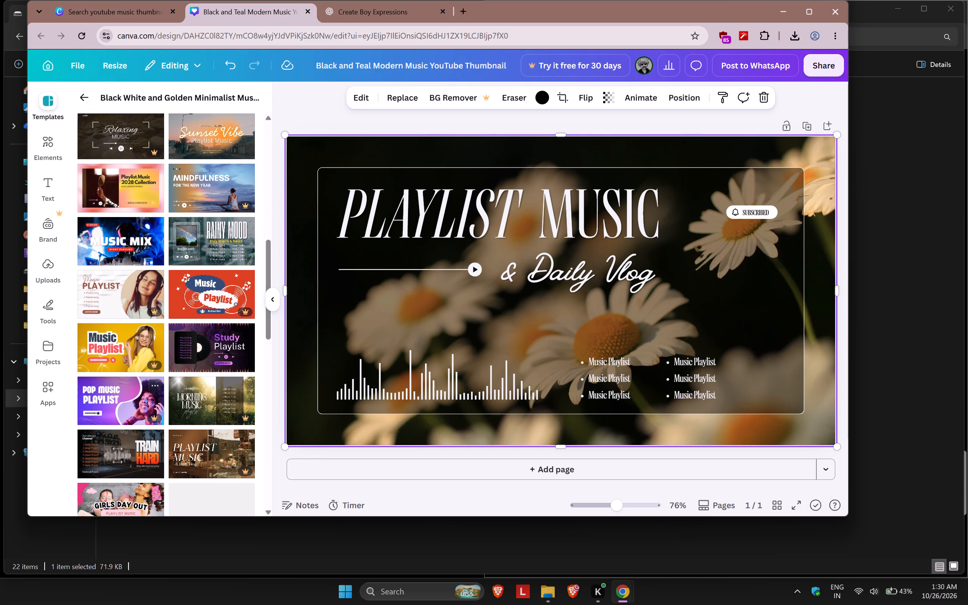
{"action": "scroll", "coordinate": [158, 430], "scroll_direction": "down", "scroll_amount": 2}
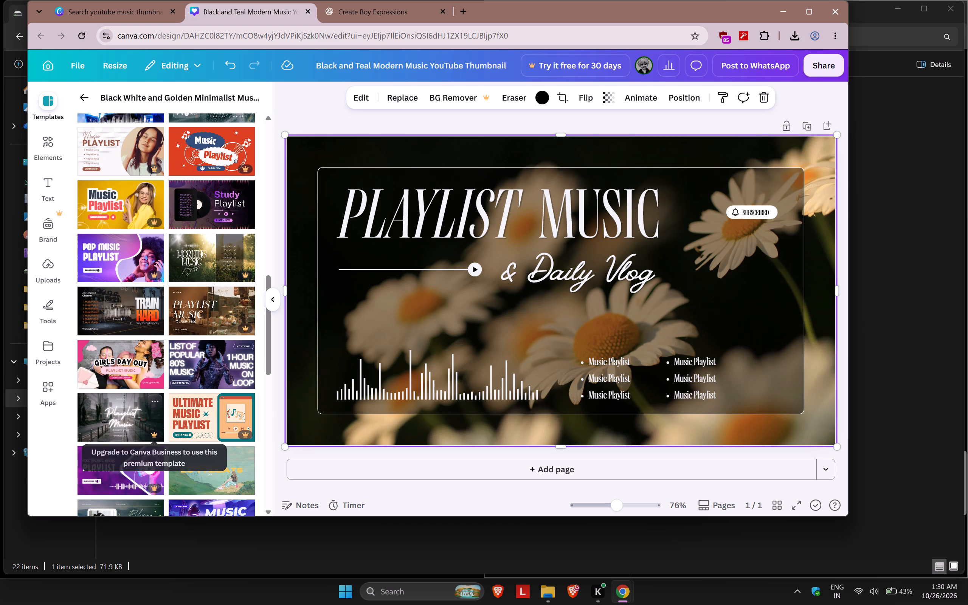
{"action": "scroll", "coordinate": [170, 458], "scroll_direction": "down", "scroll_amount": 6}
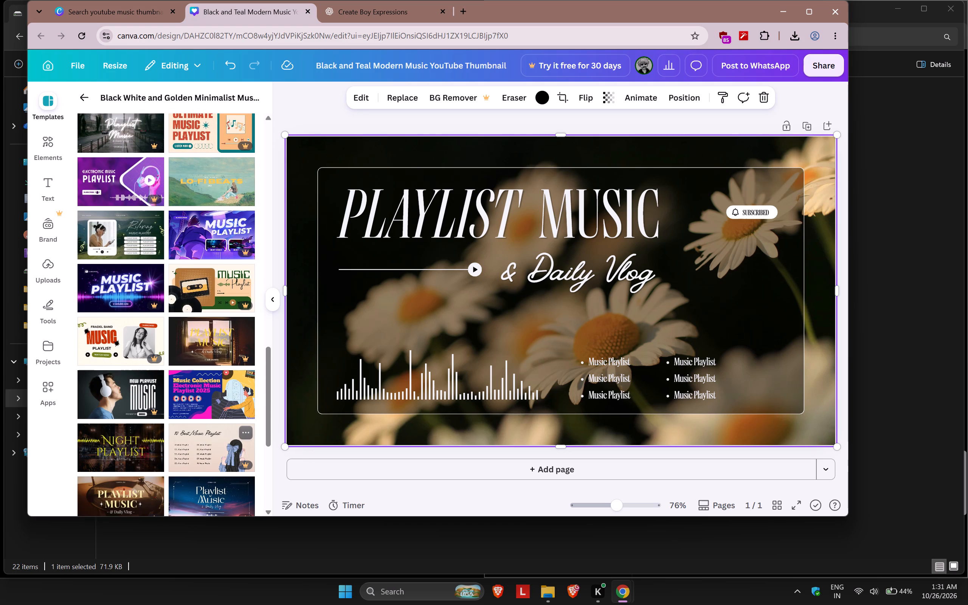
{"action": "scroll", "coordinate": [170, 458], "scroll_direction": "down", "scroll_amount": 5}
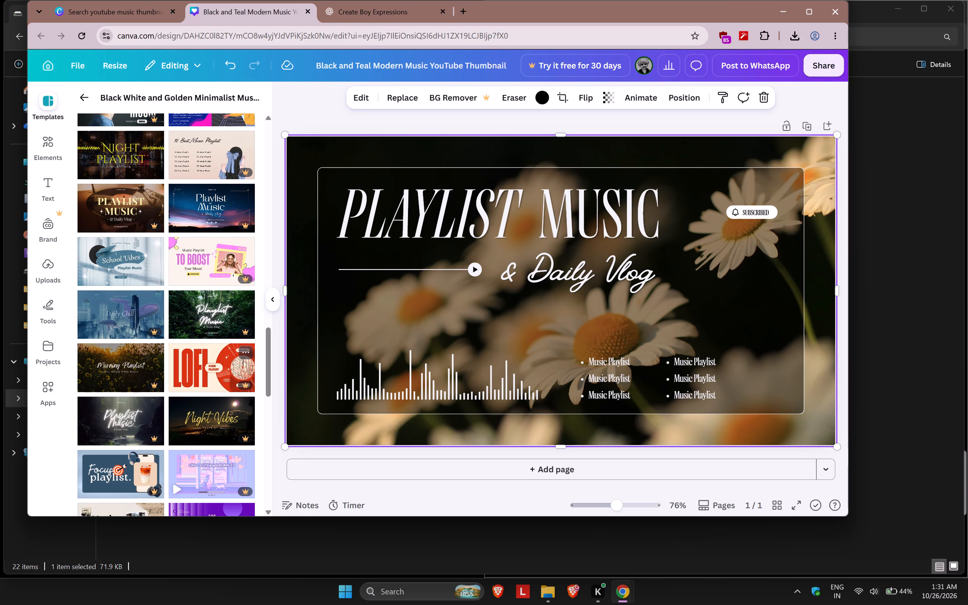
{"action": "scroll", "coordinate": [205, 419], "scroll_direction": "down", "scroll_amount": 3}
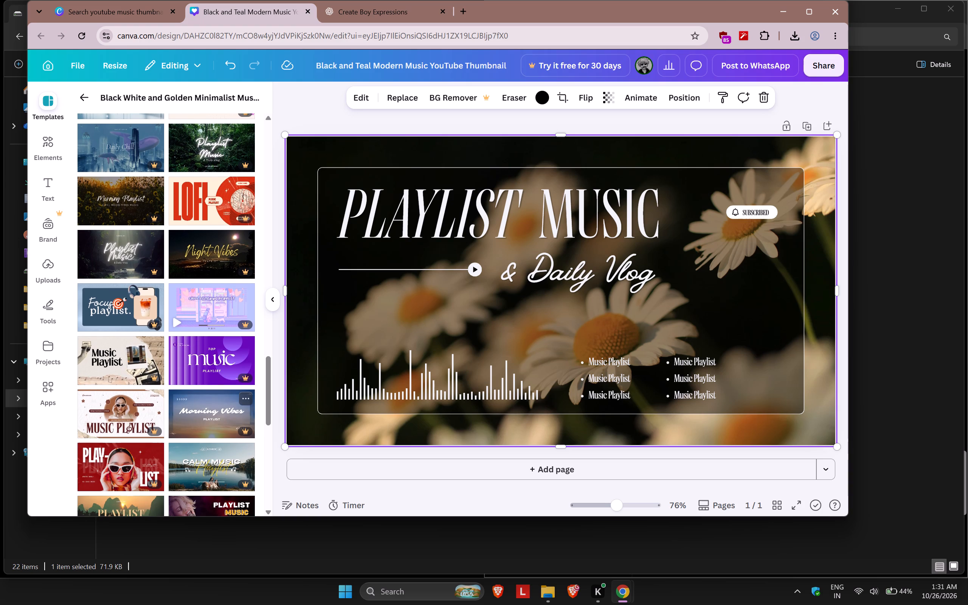
{"action": "scroll", "coordinate": [110, 447], "scroll_direction": "down", "scroll_amount": 2}
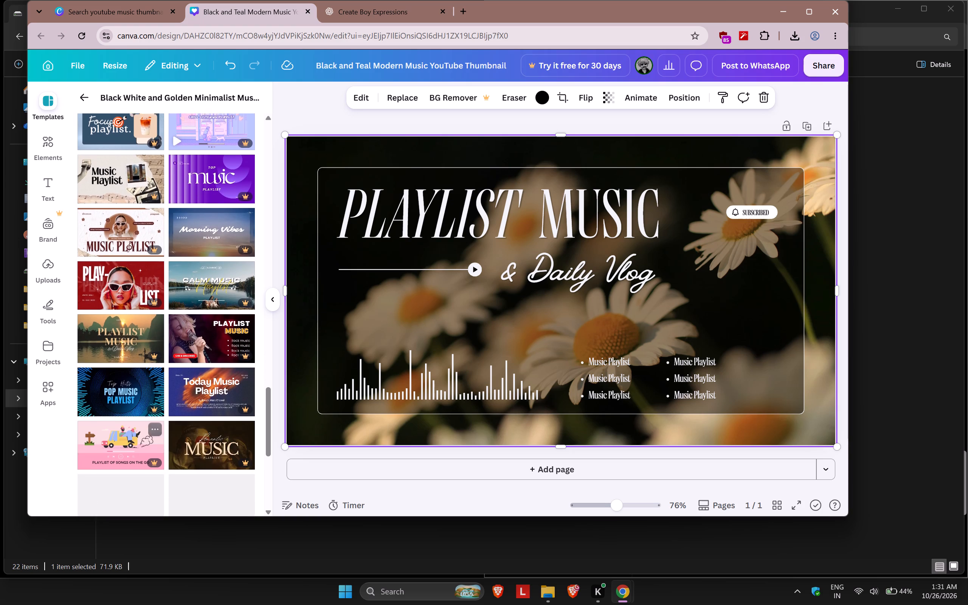
{"action": "scroll", "coordinate": [110, 447], "scroll_direction": "up", "scroll_amount": 5}
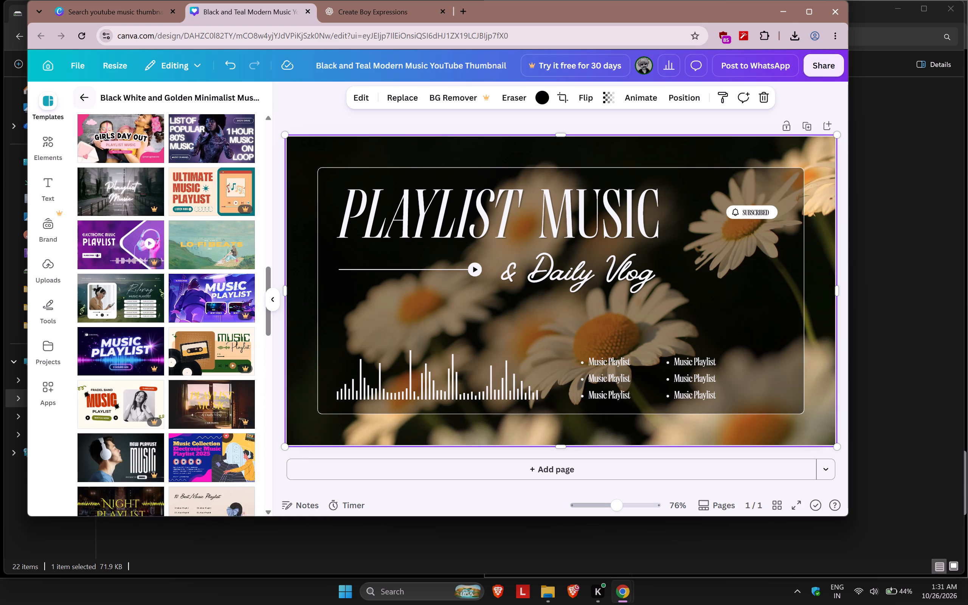
Search the YouTube thumbnail templates for "Youtube thumbnail for music".
{"action": "left_click", "coordinate": [85, 96]}
{"action": "left_click", "coordinate": [111, 115]}
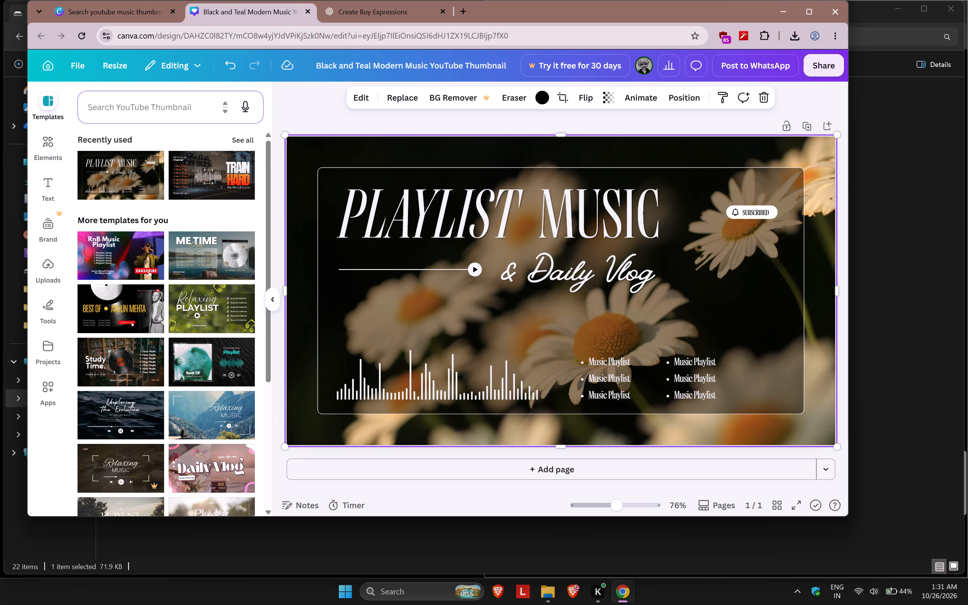
{"action": "left_click", "coordinate": [133, 108]}
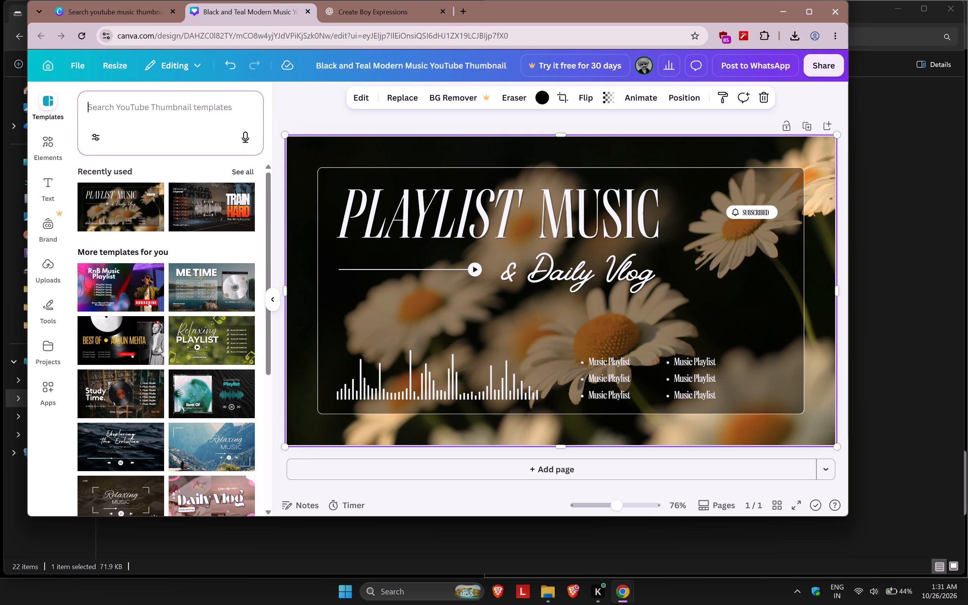
{"action": "type", "text": "Youtube thumb"}
{"action": "type", "text": "nail"}
{"action": "key", "text": "space"}
{"action": "type", "text": "for music"}
{"action": "key", "text": "Return"}
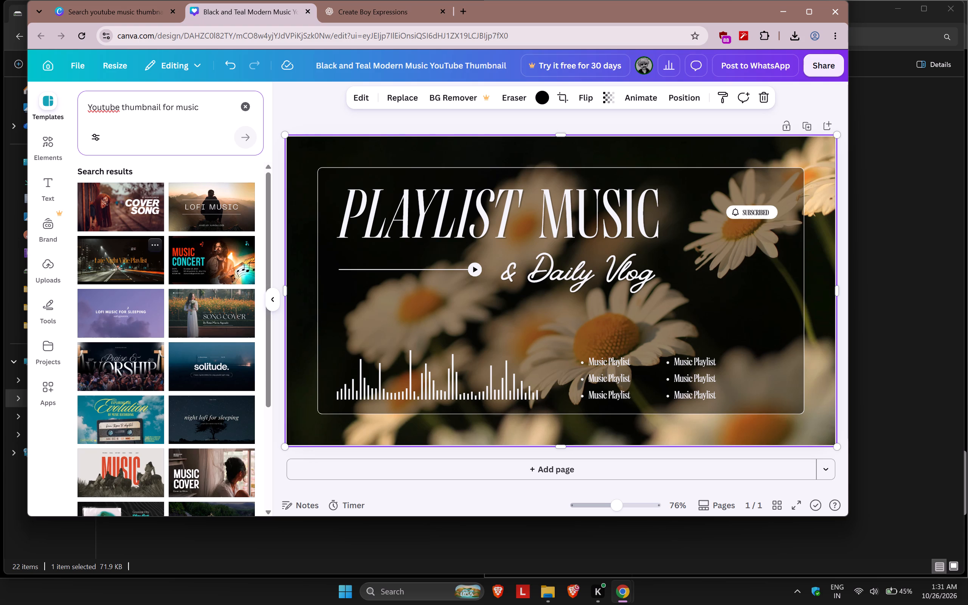
Replace the current page with the Beige Black Minimal Simple Modern Drawing Playlist YouTube Thumbnail template from the search results.
{"action": "scroll", "coordinate": [179, 347], "scroll_direction": "down", "scroll_amount": 3}
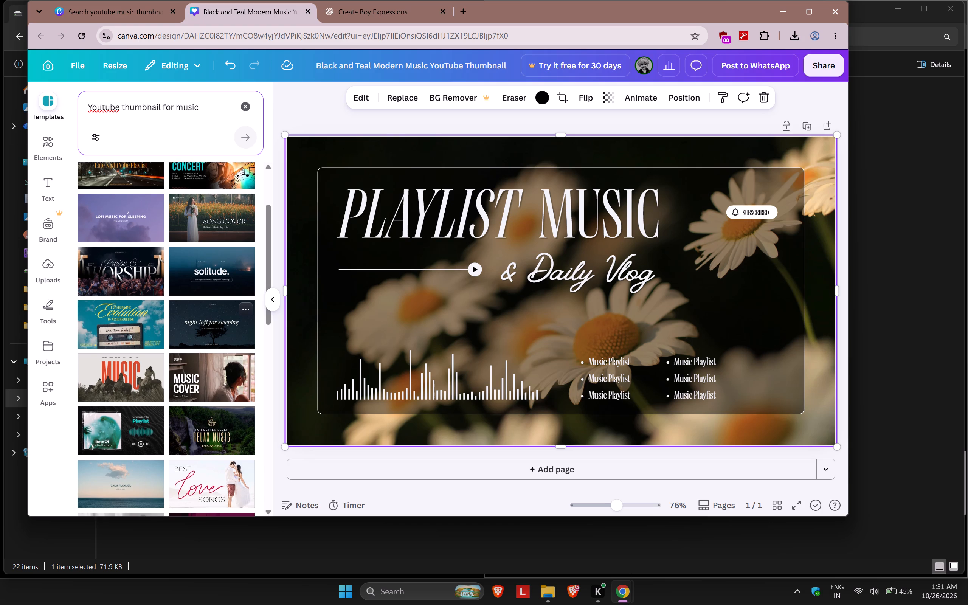
{"action": "scroll", "coordinate": [179, 347], "scroll_direction": "down", "scroll_amount": 1}
{"action": "scroll", "coordinate": [205, 414], "scroll_direction": "down", "scroll_amount": 4}
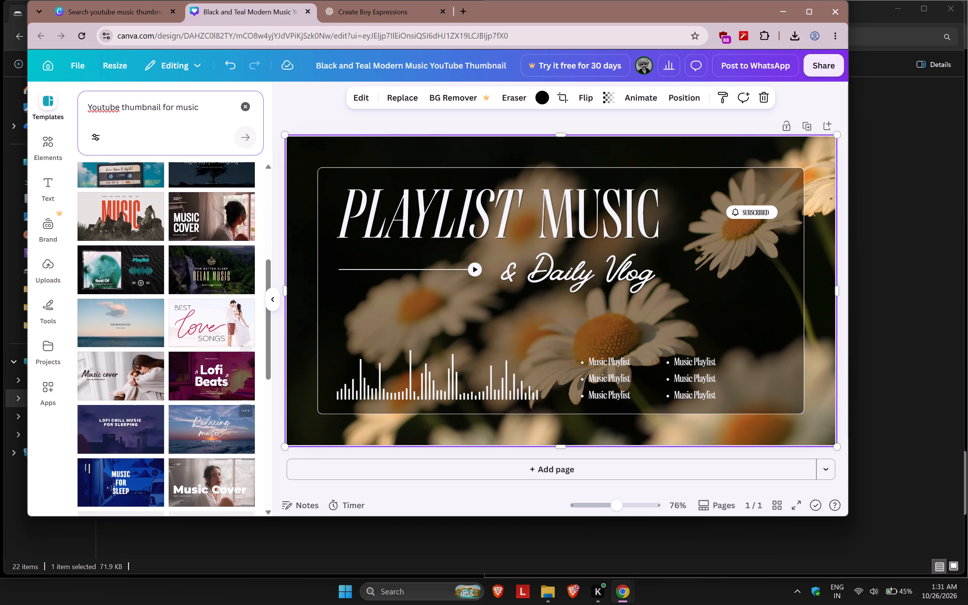
{"action": "scroll", "coordinate": [171, 429], "scroll_direction": "down", "scroll_amount": 4}
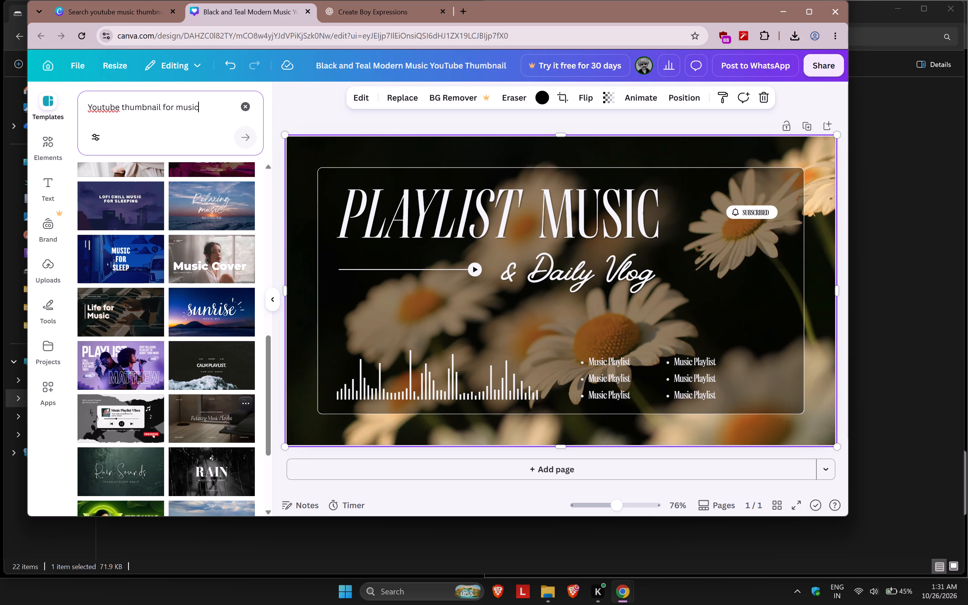
{"action": "scroll", "coordinate": [216, 435], "scroll_direction": "down", "scroll_amount": 2}
{"action": "scroll", "coordinate": [143, 413], "scroll_direction": "down", "scroll_amount": 3}
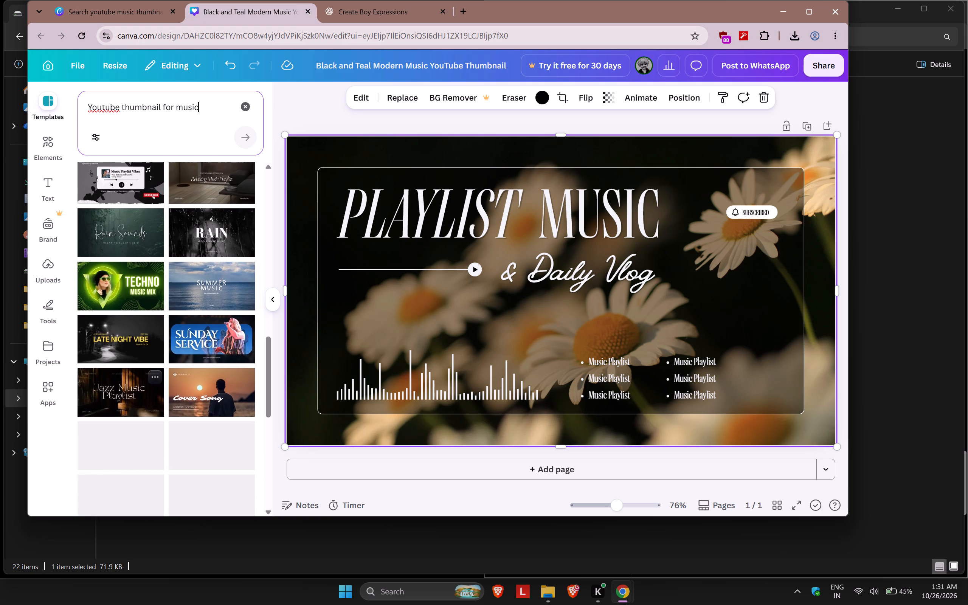
{"action": "scroll", "coordinate": [143, 413], "scroll_direction": "down", "scroll_amount": 7}
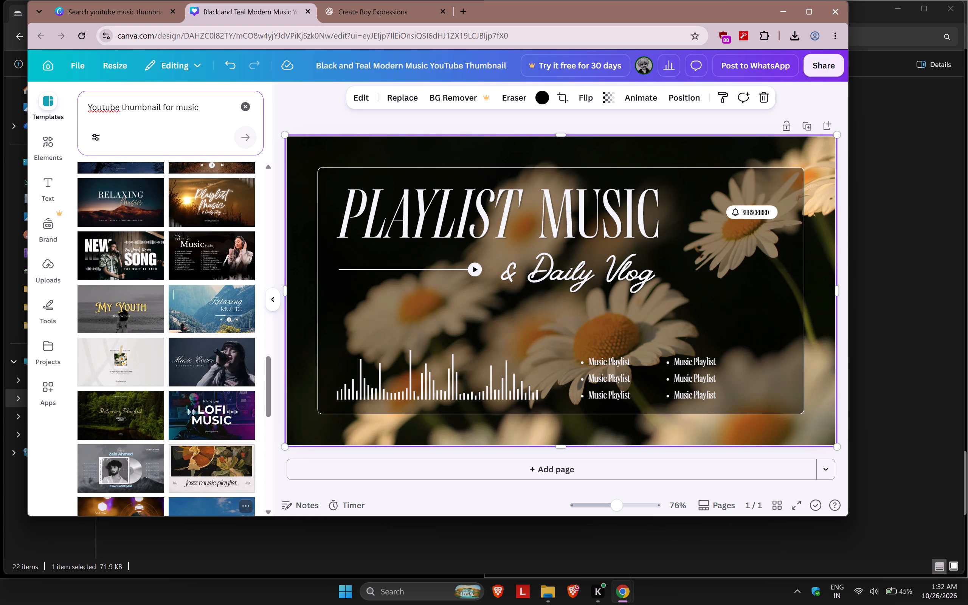
{"action": "scroll", "coordinate": [180, 504], "scroll_direction": "down", "scroll_amount": 2}
{"action": "scroll", "coordinate": [171, 441], "scroll_direction": "down", "scroll_amount": 4}
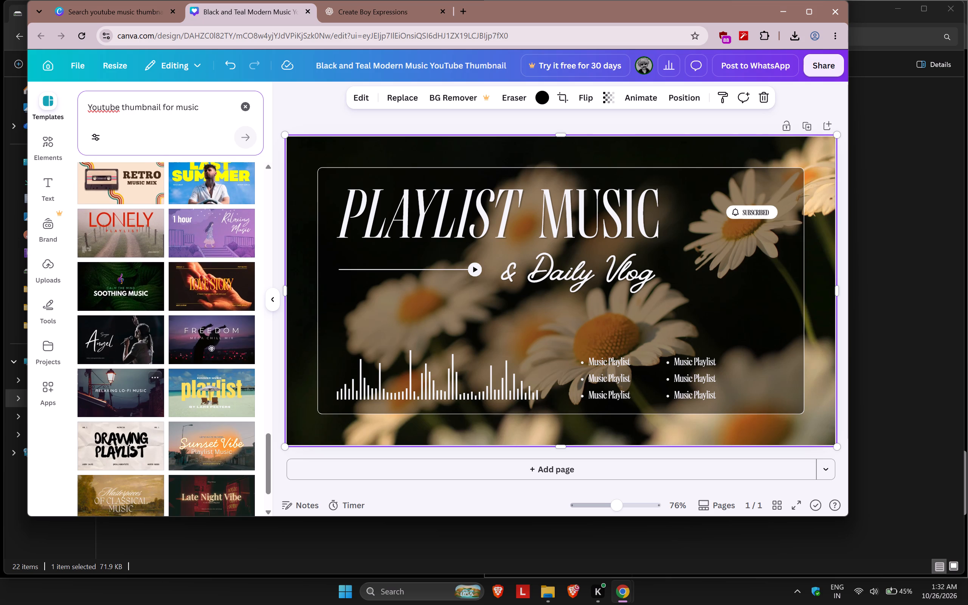
{"action": "scroll", "coordinate": [134, 355], "scroll_direction": "down", "scroll_amount": 1}
{"action": "left_click", "coordinate": [130, 379]}
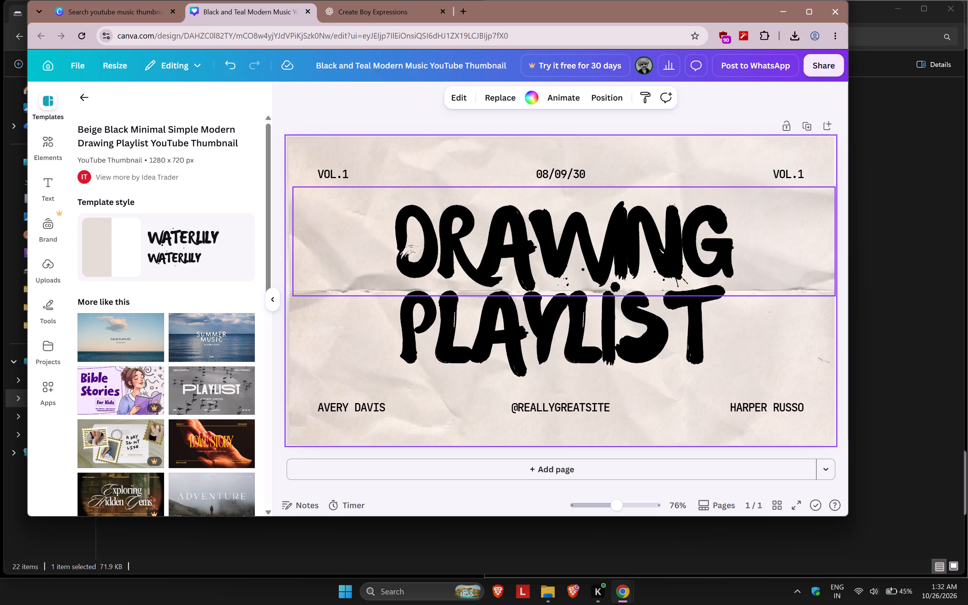
Change the date above the title to 12/12/26.
{"action": "left_click", "coordinate": [562, 174]}
{"action": "left_click", "coordinate": [562, 174]}
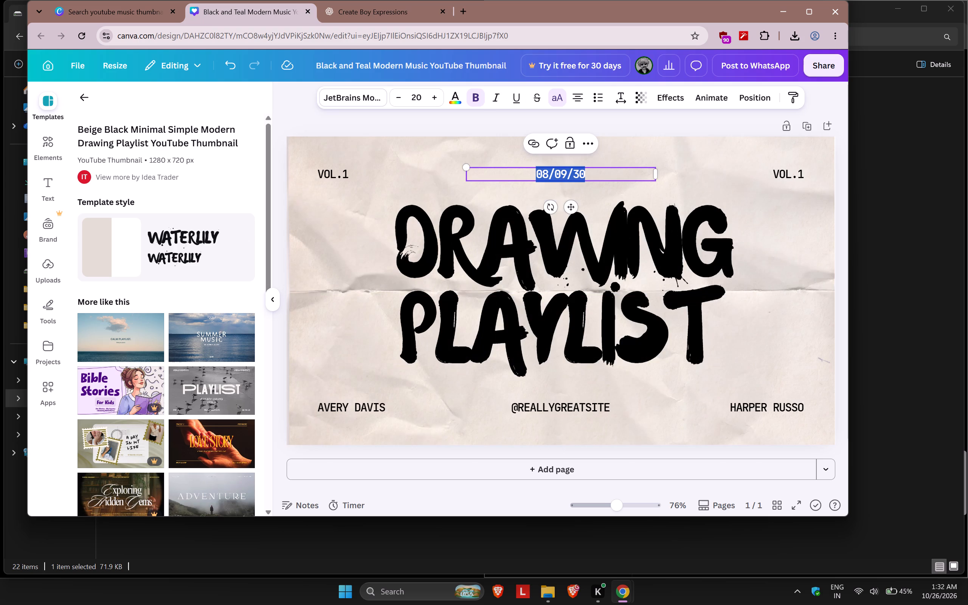
{"action": "left_click", "coordinate": [587, 176]}
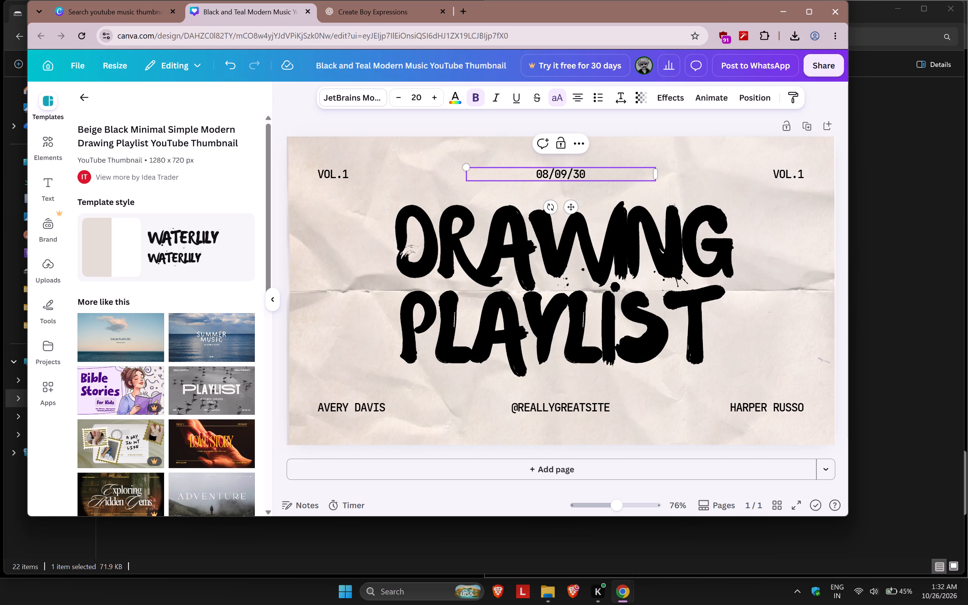
{"action": "key", "text": "BackSpace"}
{"action": "key", "text": "BackSpace"}
{"action": "type", "text": "26"}
{"action": "key", "text": "Left"}
{"action": "key", "text": "Left"}
{"action": "key", "text": "Left"}
{"action": "key", "text": "BackSpace"}
{"action": "key", "text": "BackSpace"}
{"action": "key", "text": "2"}
{"action": "key", "text": "BackSpace"}
{"action": "type", "text": "12"}
{"action": "key", "text": "Left"}
{"action": "key", "text": "Left"}
{"action": "key", "text": "Left"}
{"action": "key", "text": "BackSpace"}
{"action": "key", "text": "BackSpace"}
{"action": "type", "text": "12"}
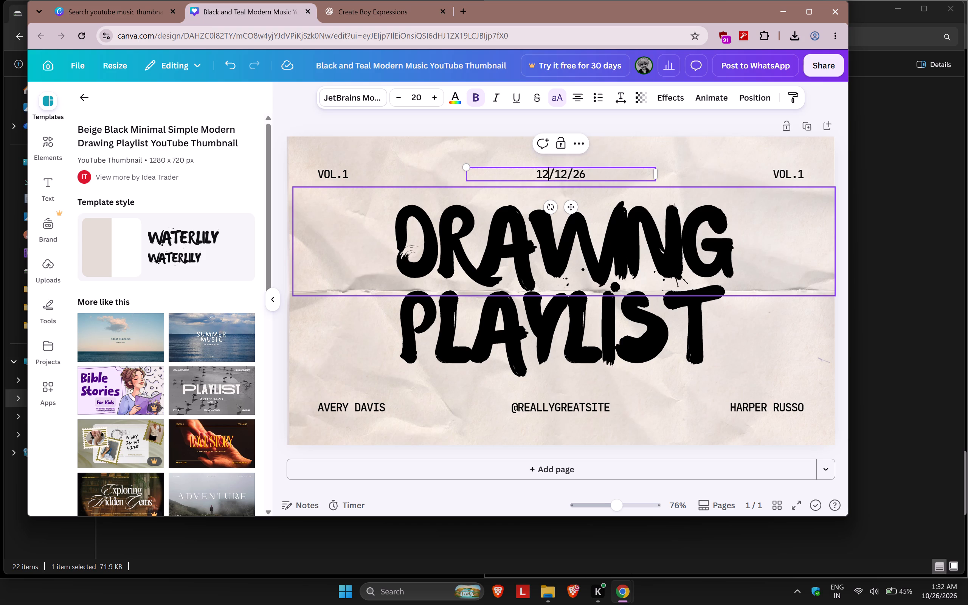
Replace the title word DRAWING with SRU.
{"action": "left_click", "coordinate": [584, 244]}
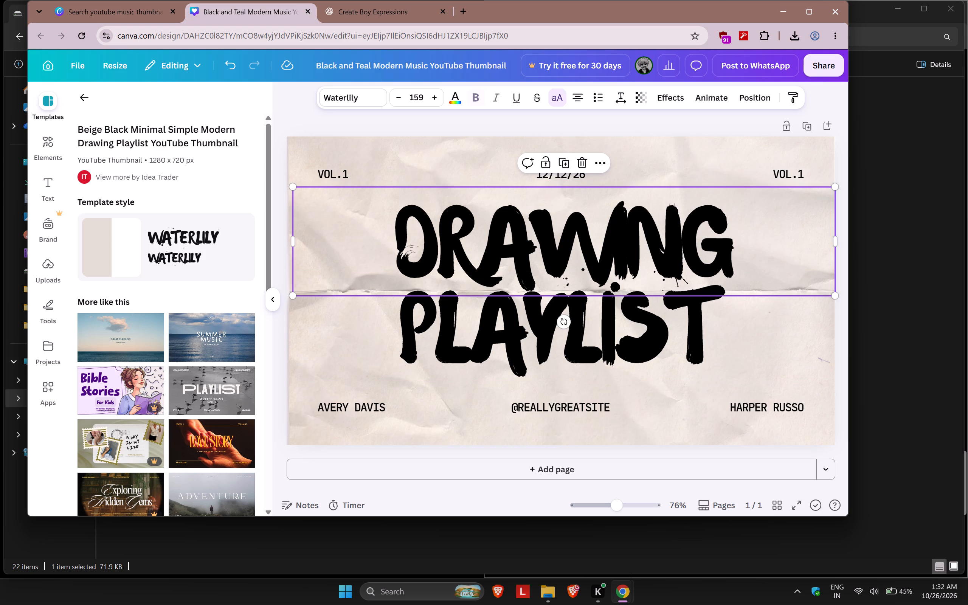
{"action": "left_click", "coordinate": [752, 249]}
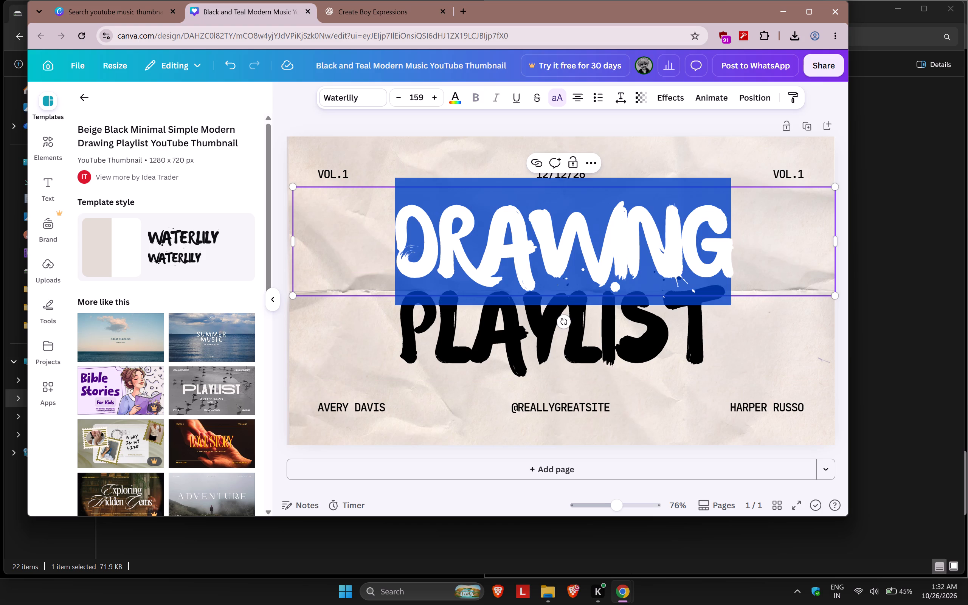
{"action": "type", "text": "SRU"}
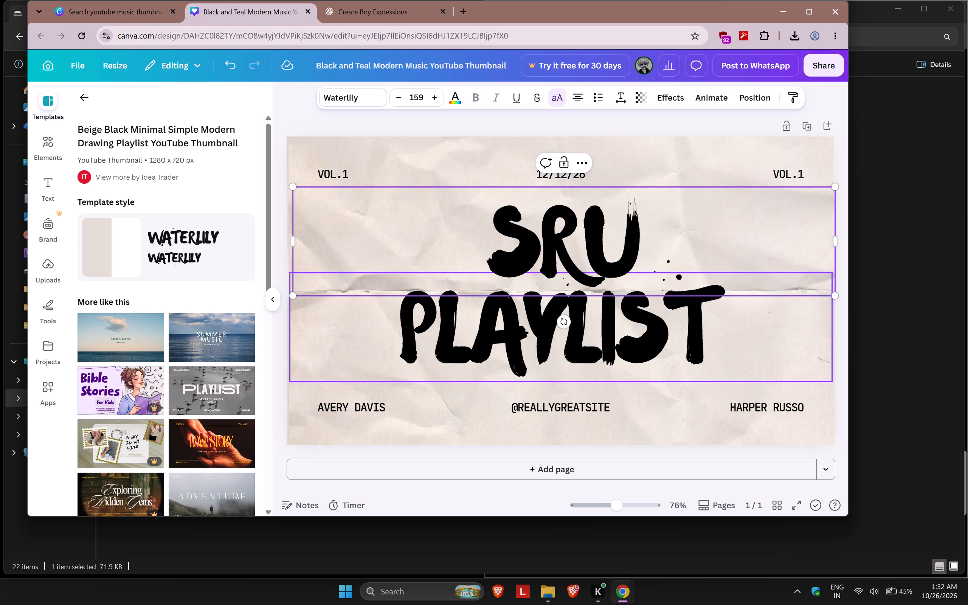
Replace the placeholder name AVERY DAVIS below the title with Beraag.
{"action": "triple_click", "coordinate": [385, 409]}
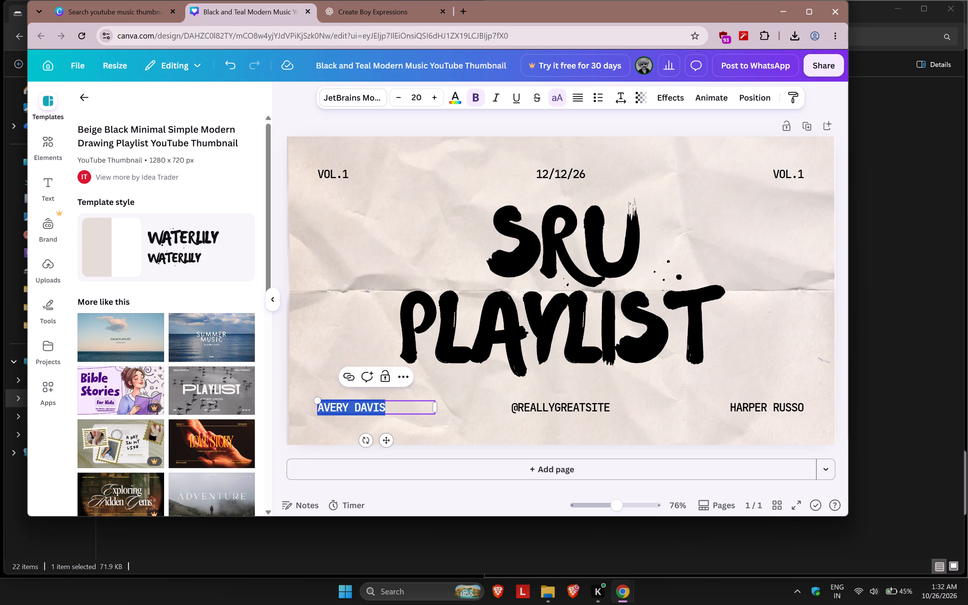
{"action": "type", "text": "Beraag"}
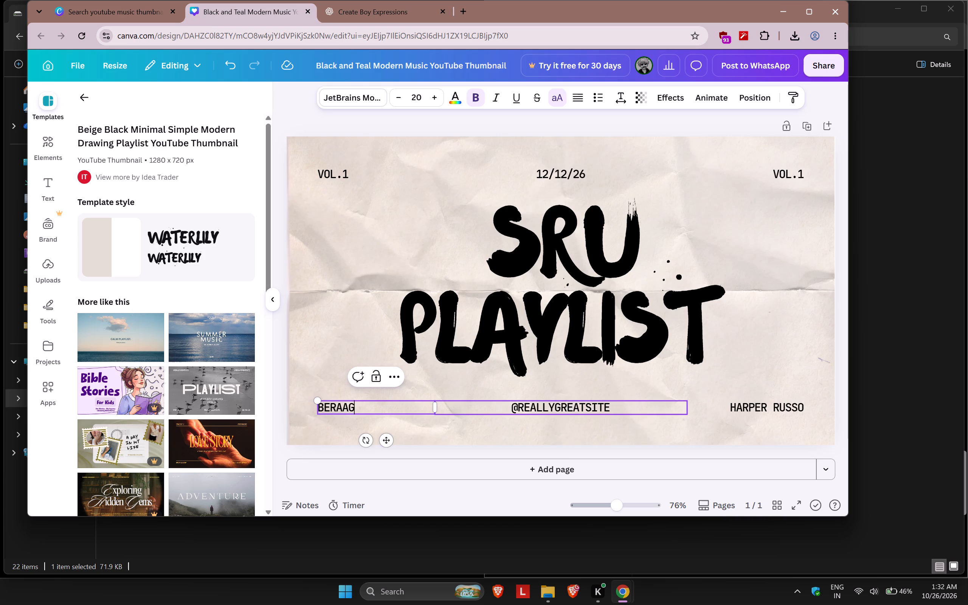
{"action": "double_click", "coordinate": [544, 405]}
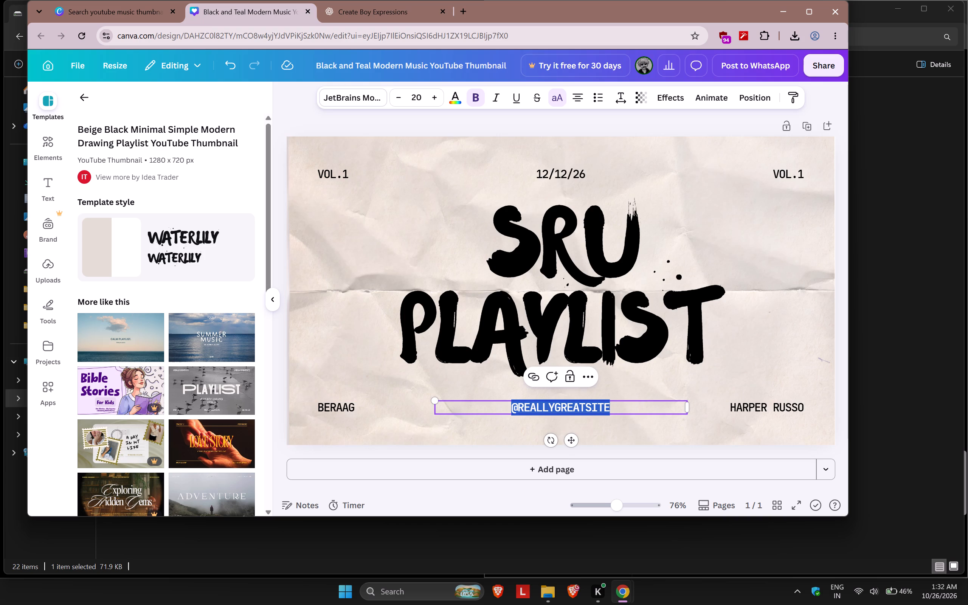
{"action": "key", "text": "shift+at"}
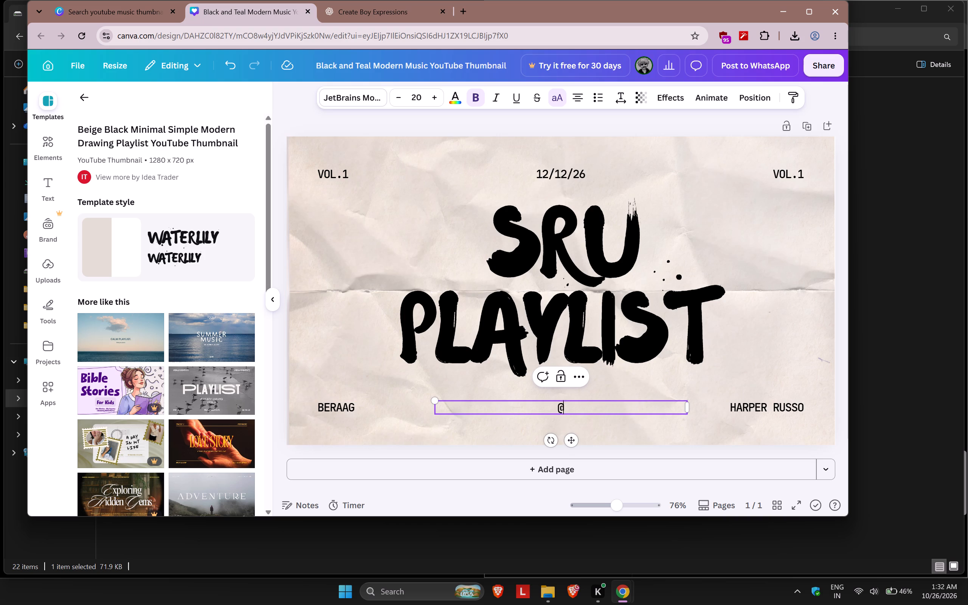
{"action": "type", "text": "Beraag"}
{"action": "type", "text": "Main"}
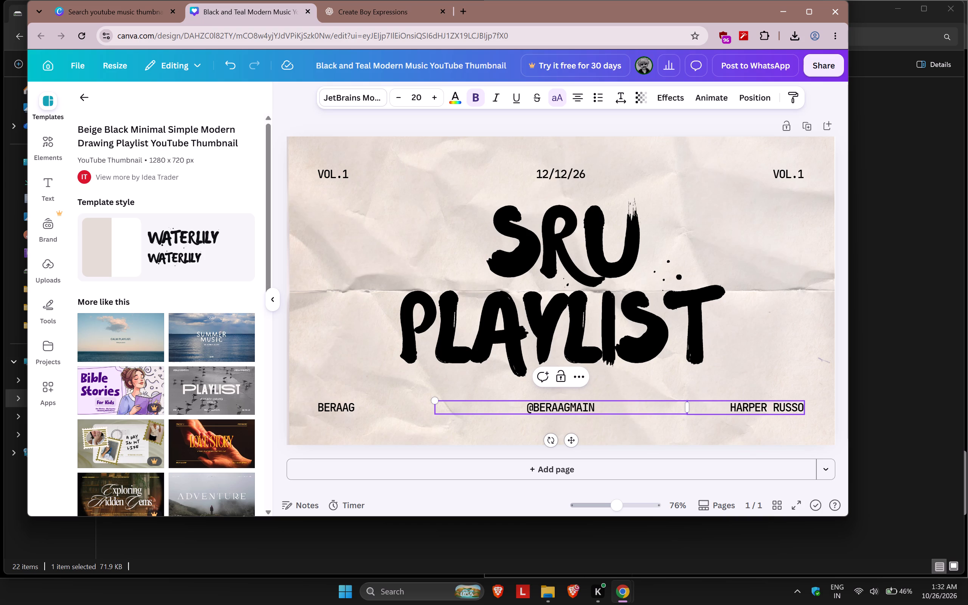
{"action": "left_click", "coordinate": [749, 404]}
{"action": "left_click", "coordinate": [749, 404]}
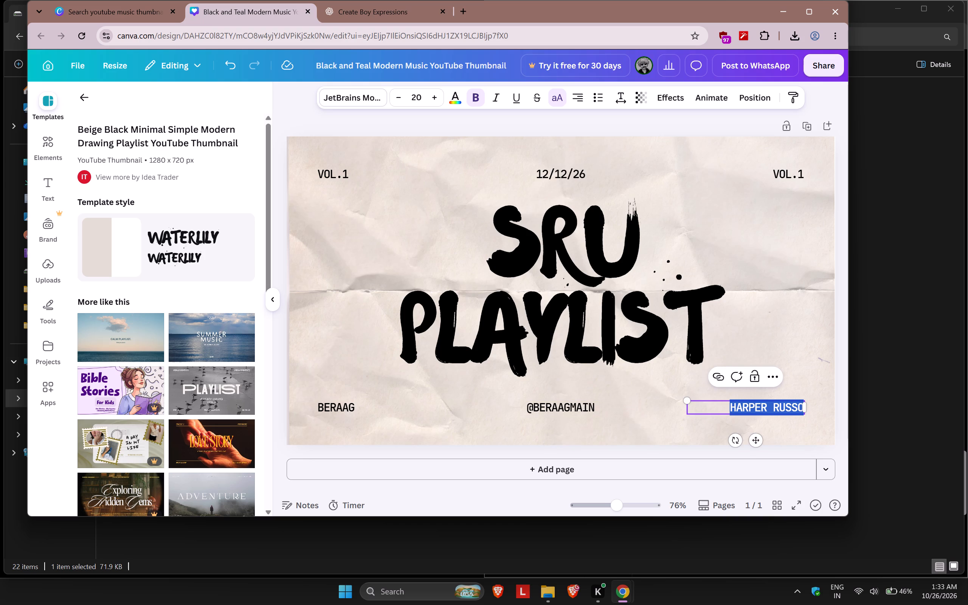
{"action": "key", "text": "shift+at"}
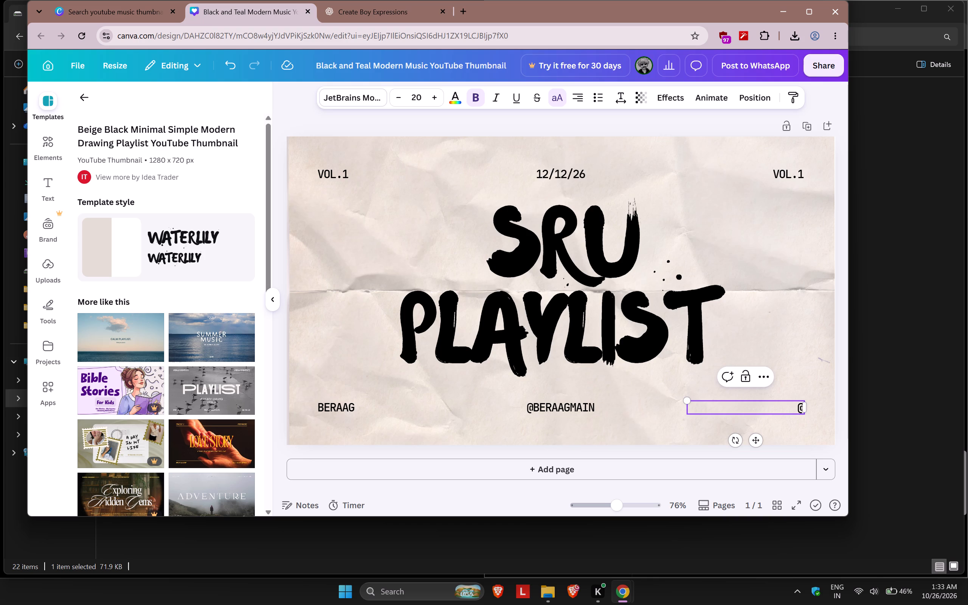
{"action": "type", "text": "the"}
{"action": "key", "text": "space"}
{"action": "key", "text": "BackSpace"}
{"action": "type", "text": "universe"}
Set the crumpled paper image as the page background.
{"action": "left_click", "coordinate": [830, 428]}
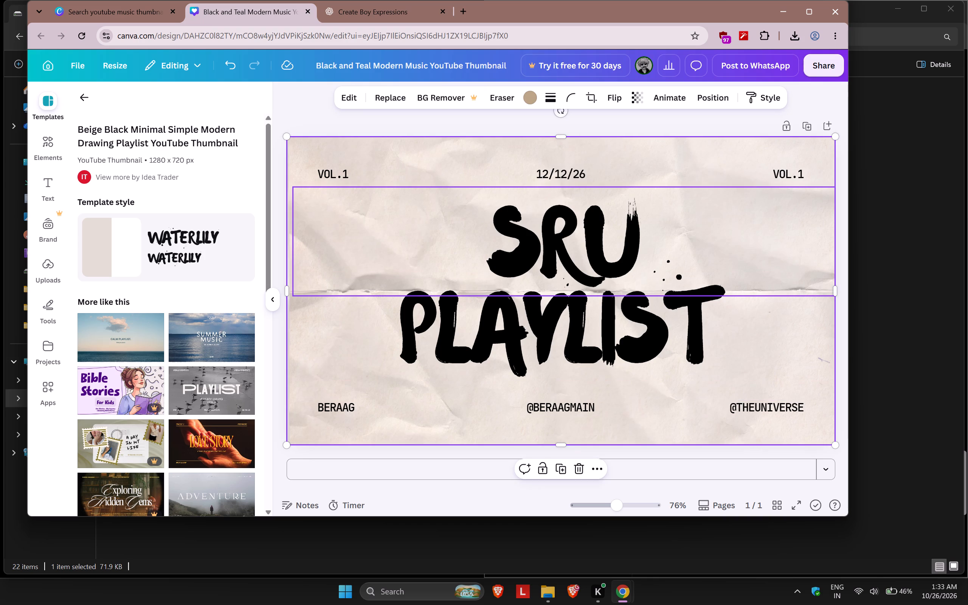
{"action": "left_click", "coordinate": [626, 420]}
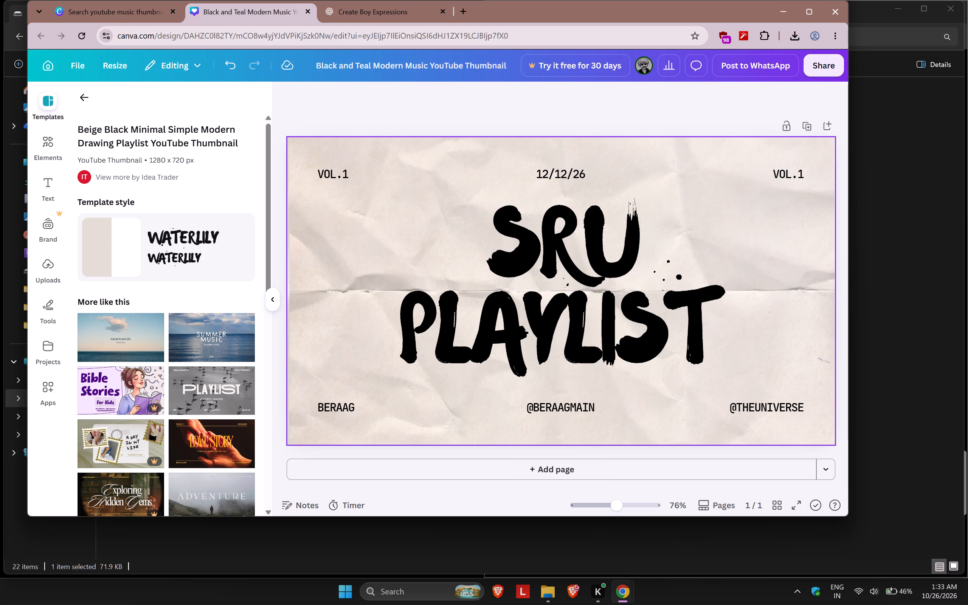
{"action": "left_click", "coordinate": [626, 420]}
{"action": "right_click", "coordinate": [626, 420]}
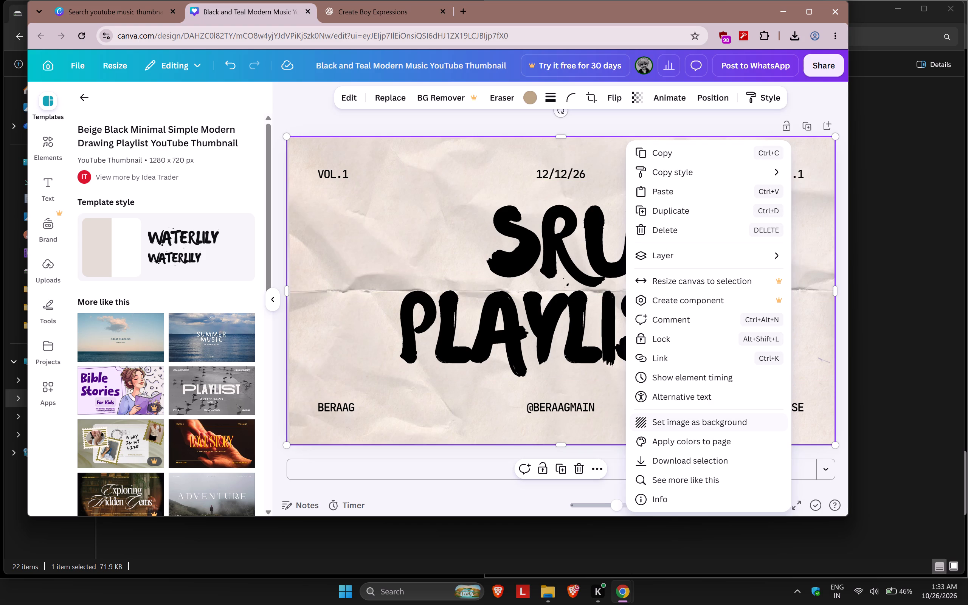
{"action": "left_click", "coordinate": [655, 417]}
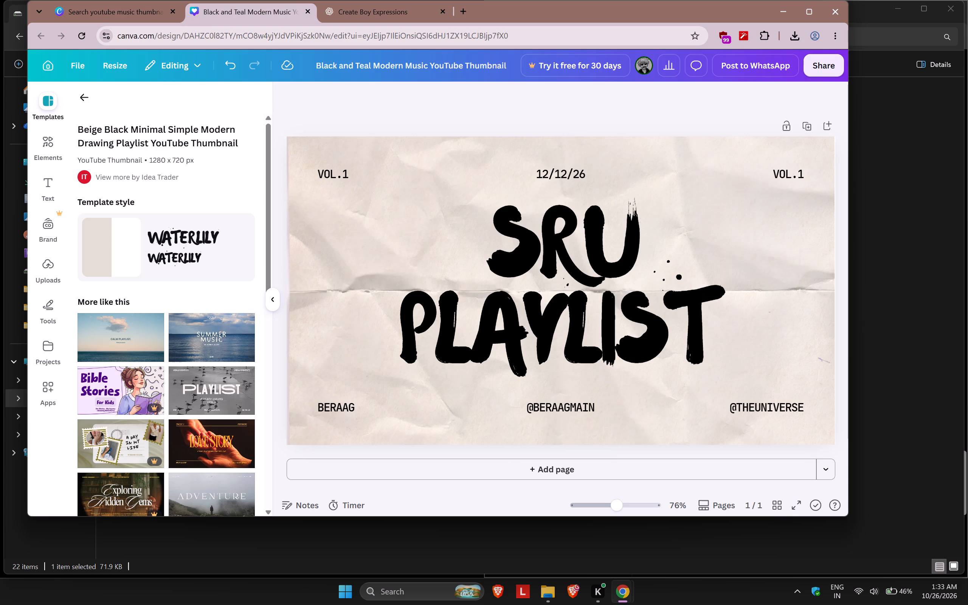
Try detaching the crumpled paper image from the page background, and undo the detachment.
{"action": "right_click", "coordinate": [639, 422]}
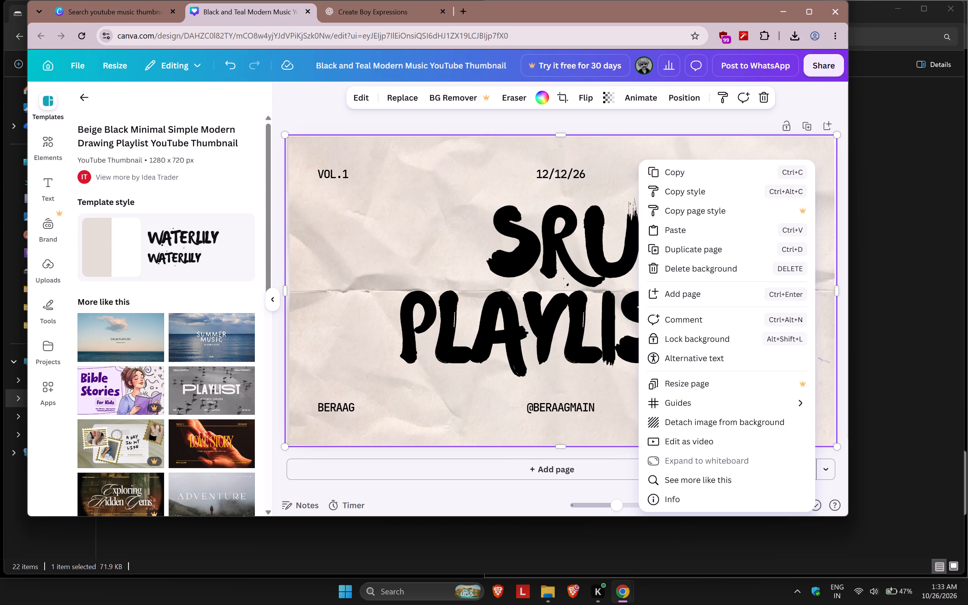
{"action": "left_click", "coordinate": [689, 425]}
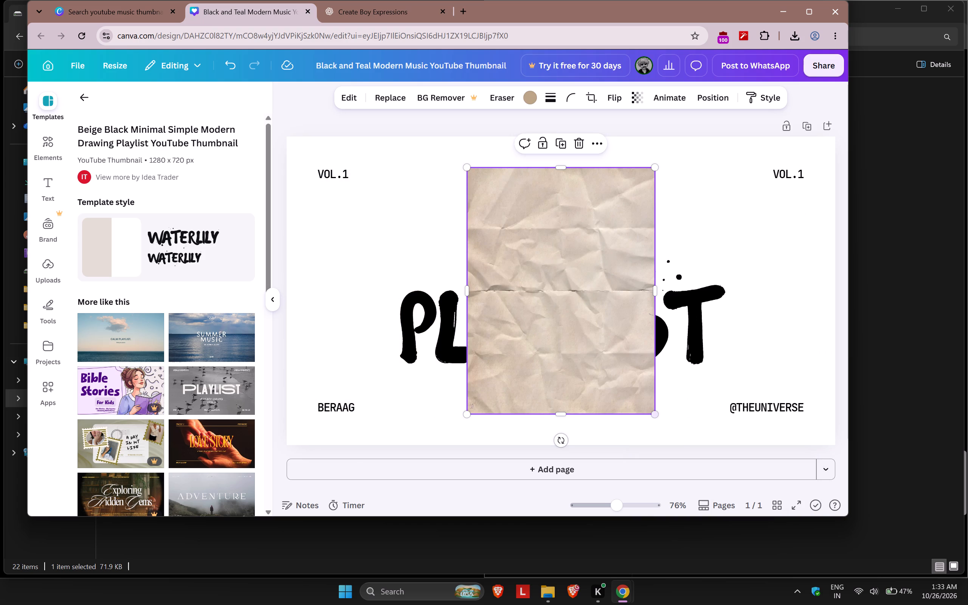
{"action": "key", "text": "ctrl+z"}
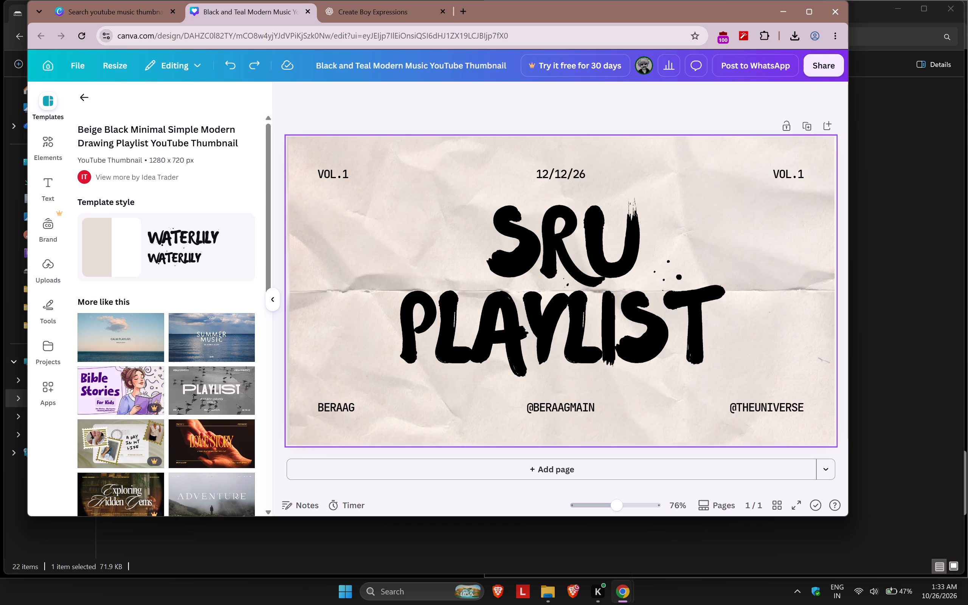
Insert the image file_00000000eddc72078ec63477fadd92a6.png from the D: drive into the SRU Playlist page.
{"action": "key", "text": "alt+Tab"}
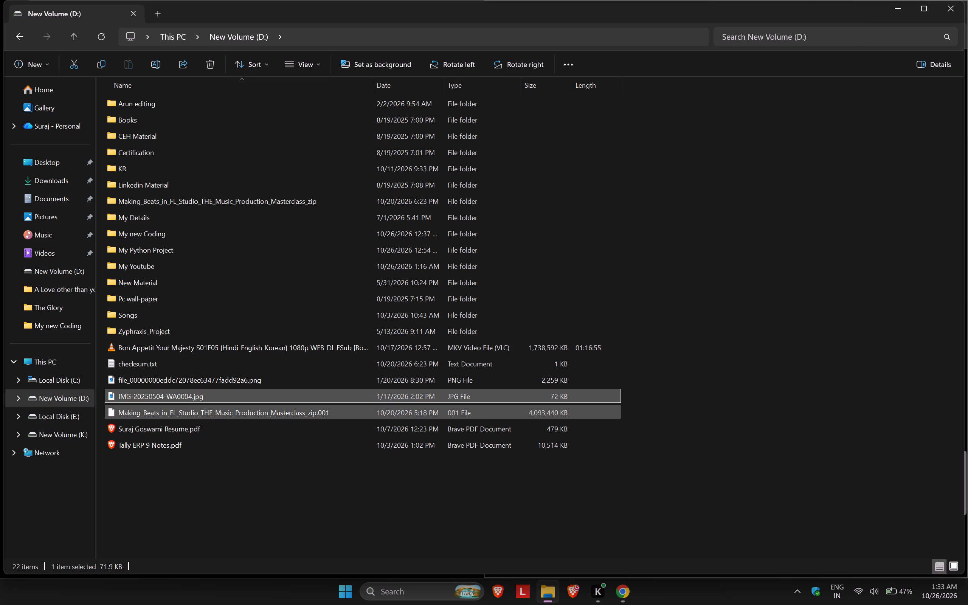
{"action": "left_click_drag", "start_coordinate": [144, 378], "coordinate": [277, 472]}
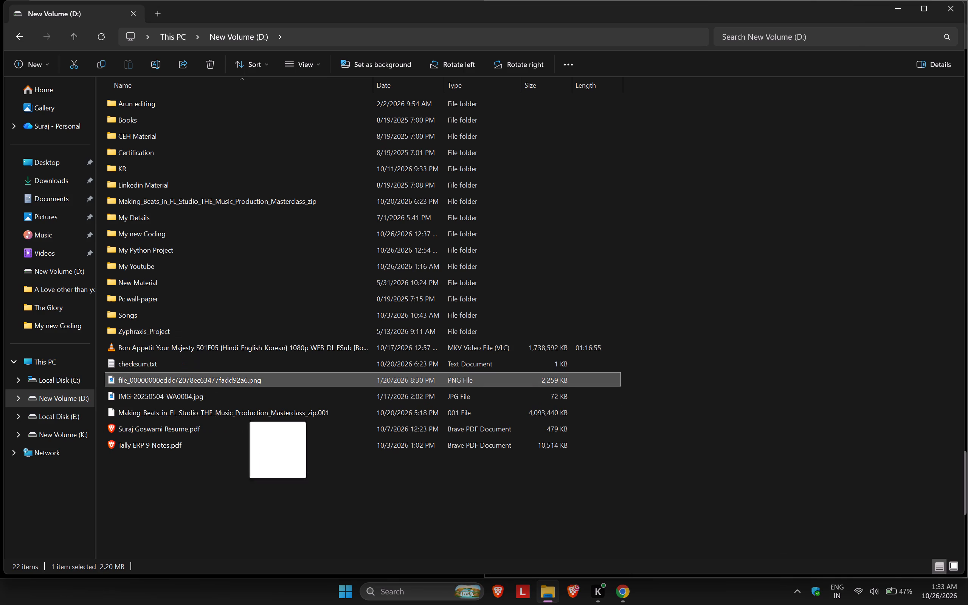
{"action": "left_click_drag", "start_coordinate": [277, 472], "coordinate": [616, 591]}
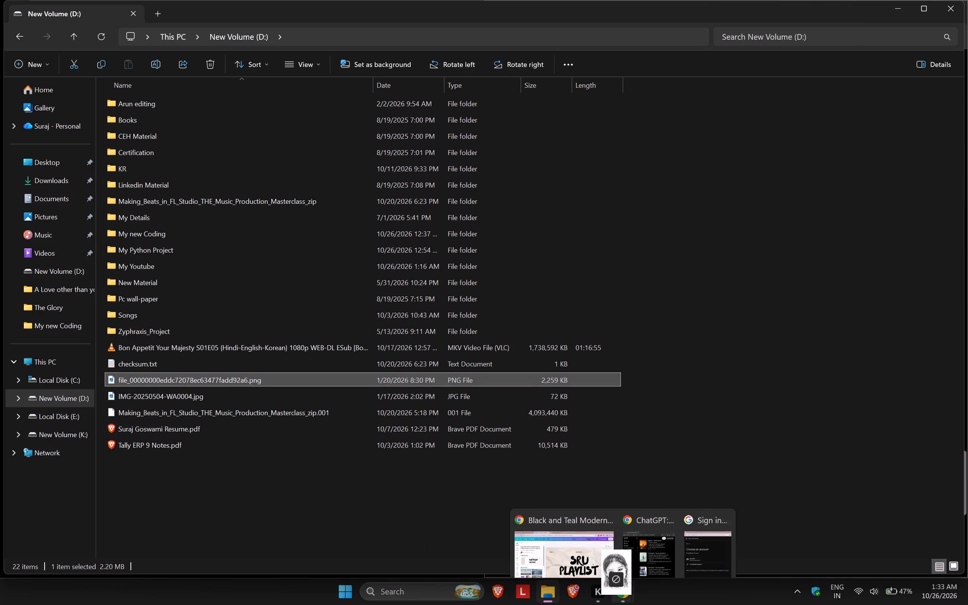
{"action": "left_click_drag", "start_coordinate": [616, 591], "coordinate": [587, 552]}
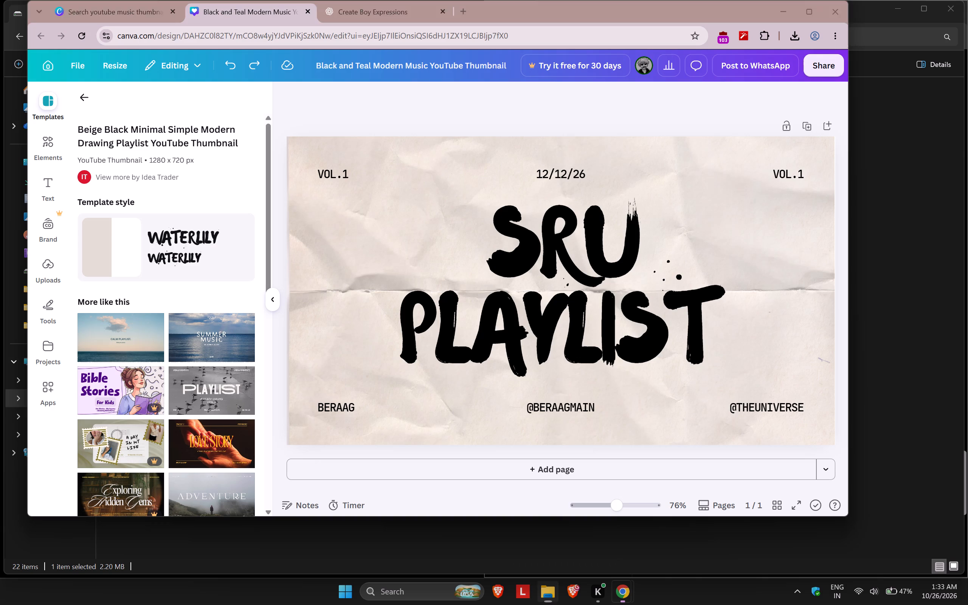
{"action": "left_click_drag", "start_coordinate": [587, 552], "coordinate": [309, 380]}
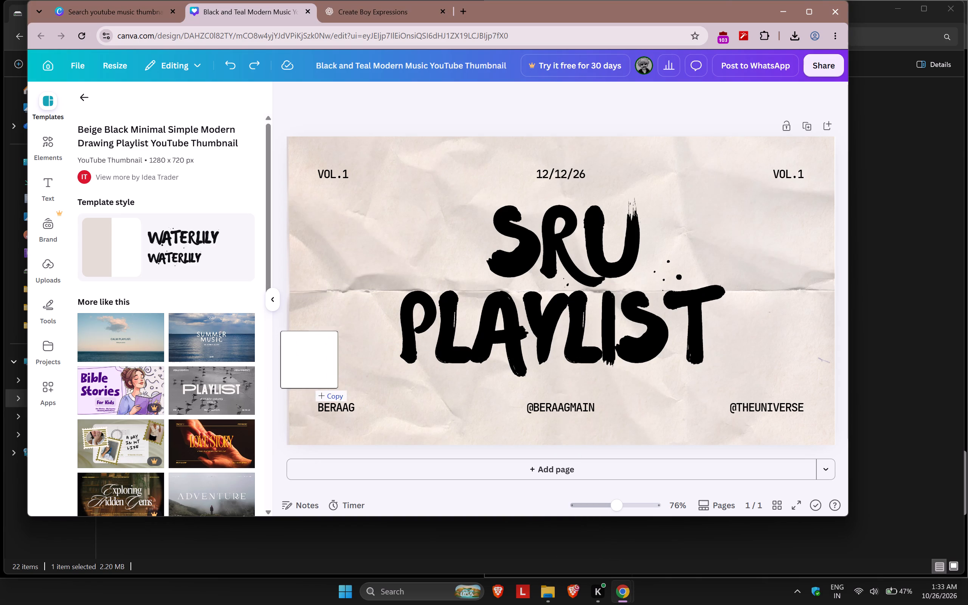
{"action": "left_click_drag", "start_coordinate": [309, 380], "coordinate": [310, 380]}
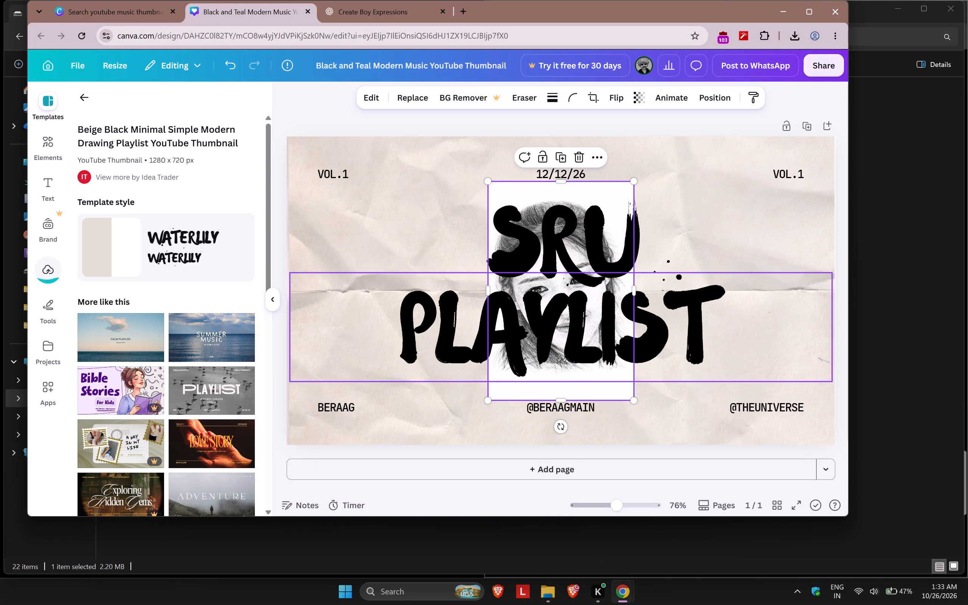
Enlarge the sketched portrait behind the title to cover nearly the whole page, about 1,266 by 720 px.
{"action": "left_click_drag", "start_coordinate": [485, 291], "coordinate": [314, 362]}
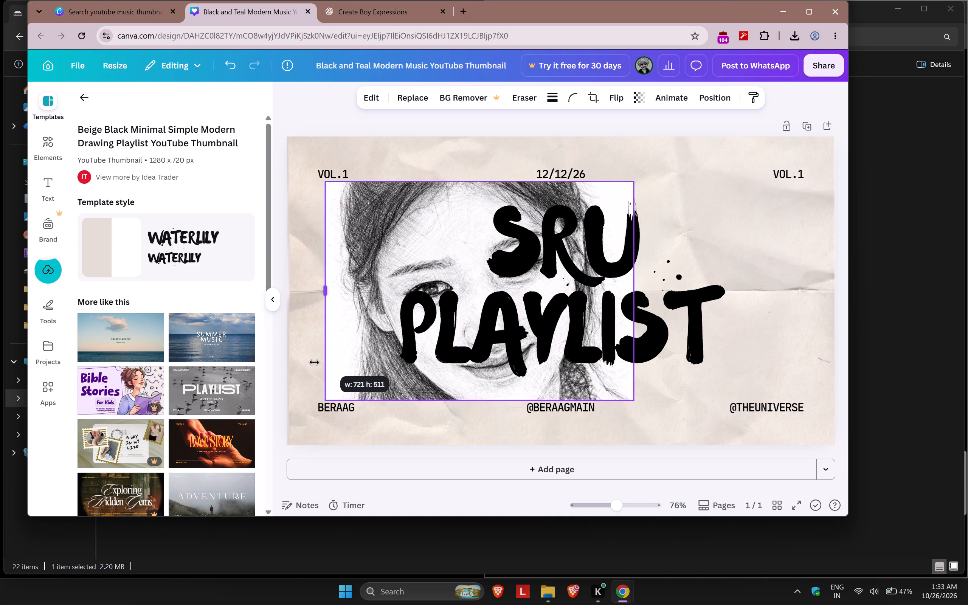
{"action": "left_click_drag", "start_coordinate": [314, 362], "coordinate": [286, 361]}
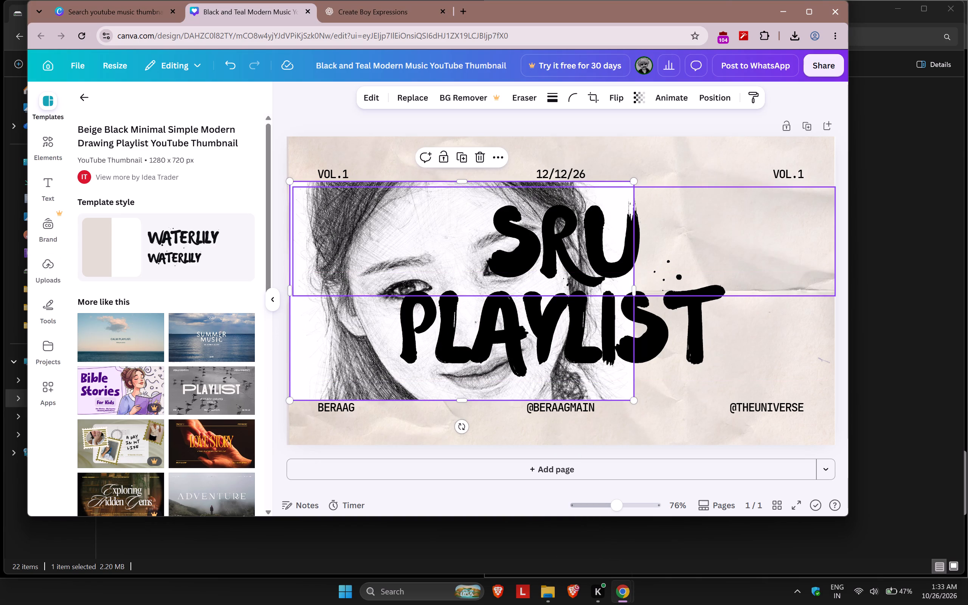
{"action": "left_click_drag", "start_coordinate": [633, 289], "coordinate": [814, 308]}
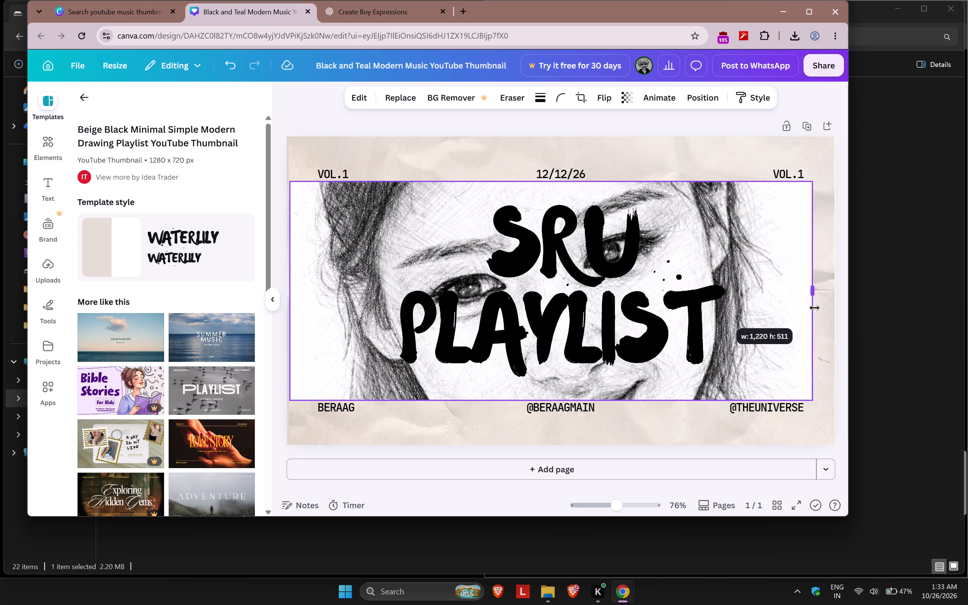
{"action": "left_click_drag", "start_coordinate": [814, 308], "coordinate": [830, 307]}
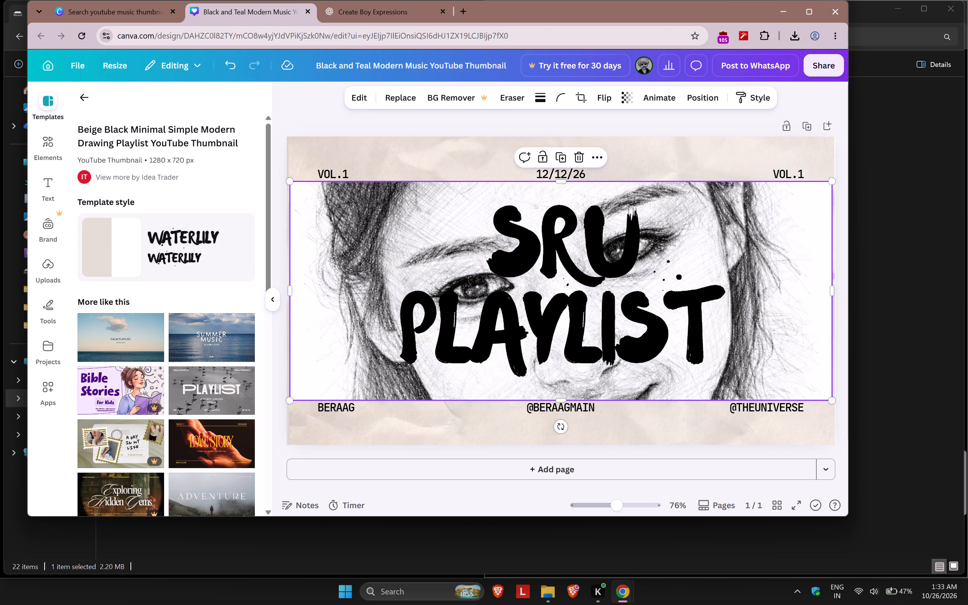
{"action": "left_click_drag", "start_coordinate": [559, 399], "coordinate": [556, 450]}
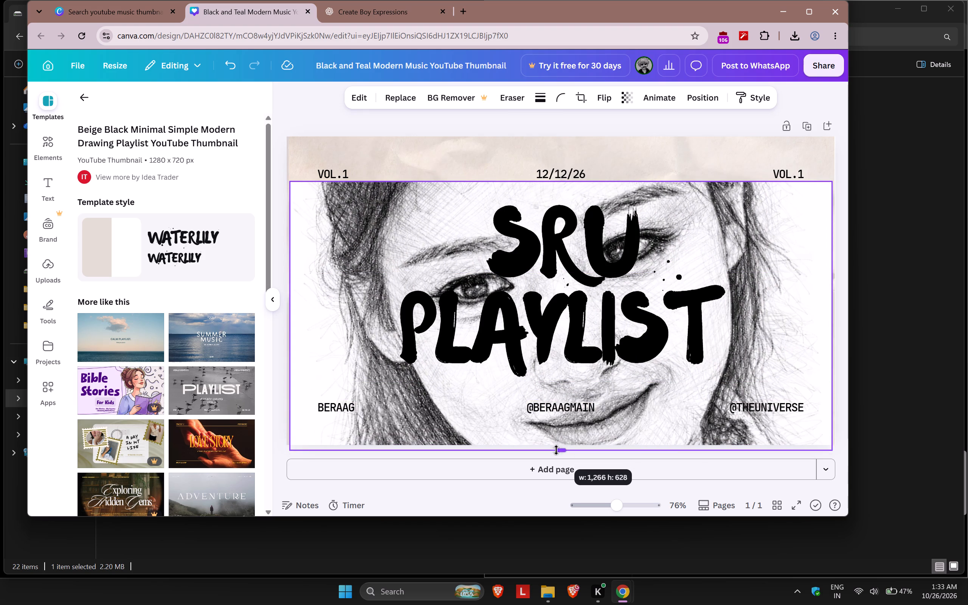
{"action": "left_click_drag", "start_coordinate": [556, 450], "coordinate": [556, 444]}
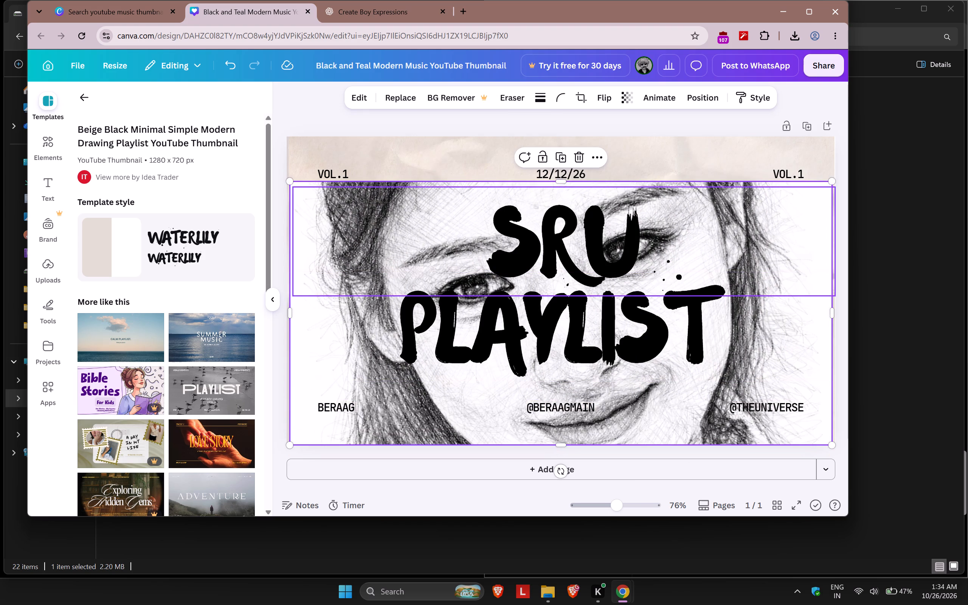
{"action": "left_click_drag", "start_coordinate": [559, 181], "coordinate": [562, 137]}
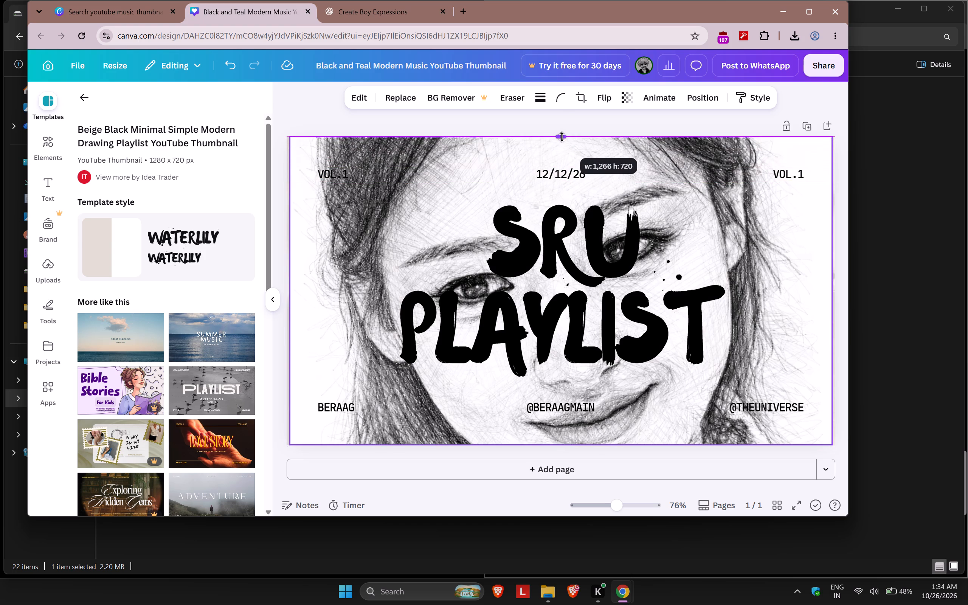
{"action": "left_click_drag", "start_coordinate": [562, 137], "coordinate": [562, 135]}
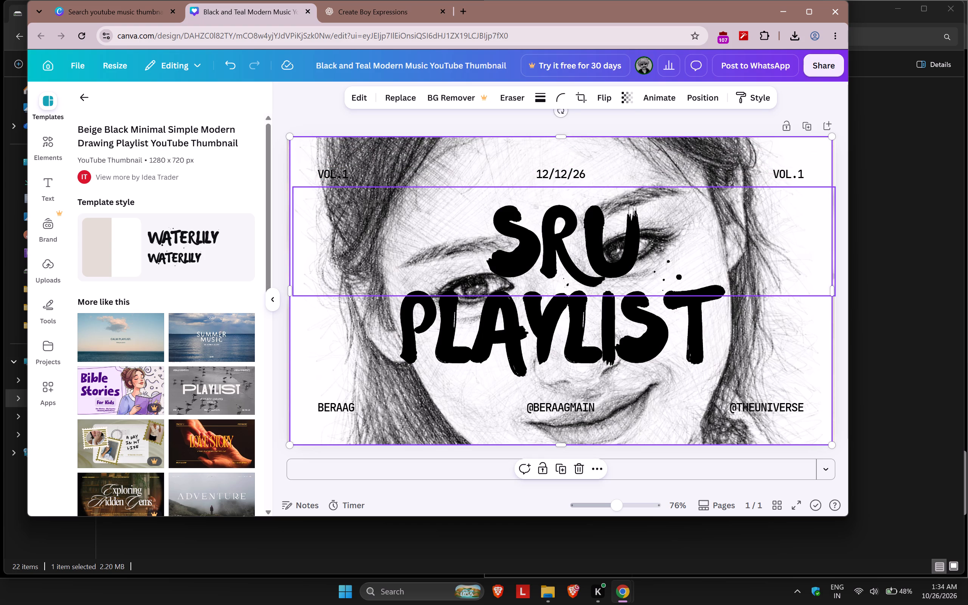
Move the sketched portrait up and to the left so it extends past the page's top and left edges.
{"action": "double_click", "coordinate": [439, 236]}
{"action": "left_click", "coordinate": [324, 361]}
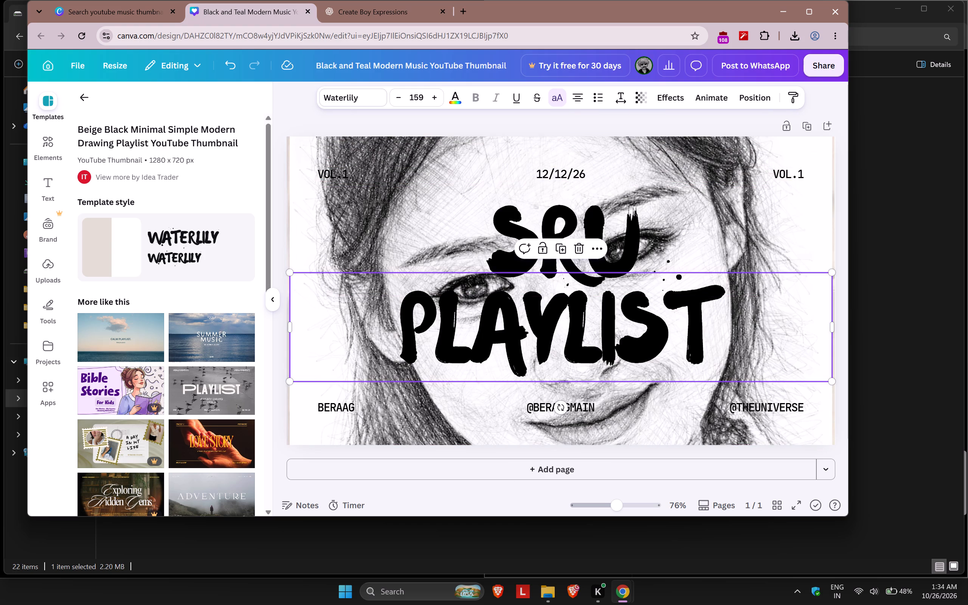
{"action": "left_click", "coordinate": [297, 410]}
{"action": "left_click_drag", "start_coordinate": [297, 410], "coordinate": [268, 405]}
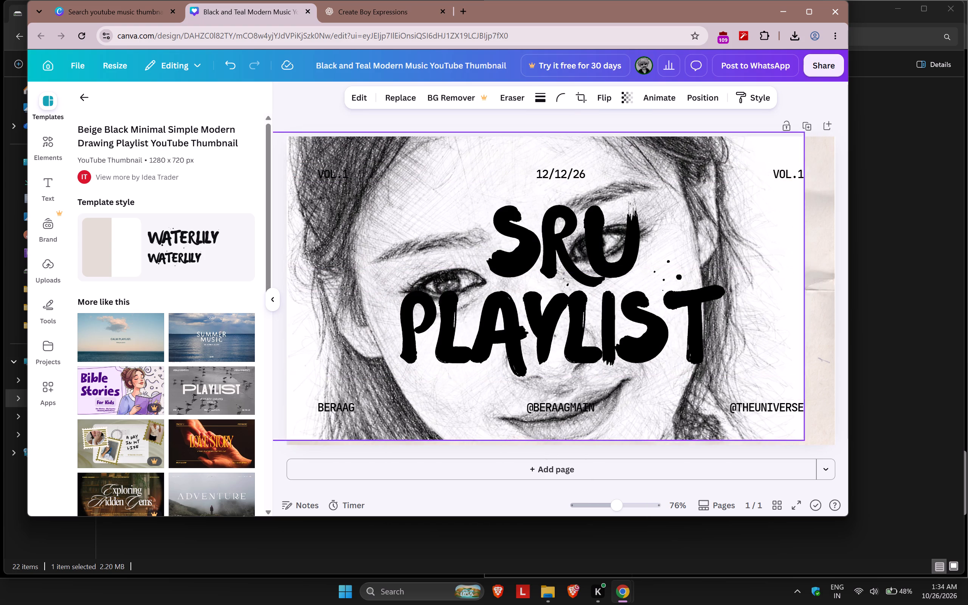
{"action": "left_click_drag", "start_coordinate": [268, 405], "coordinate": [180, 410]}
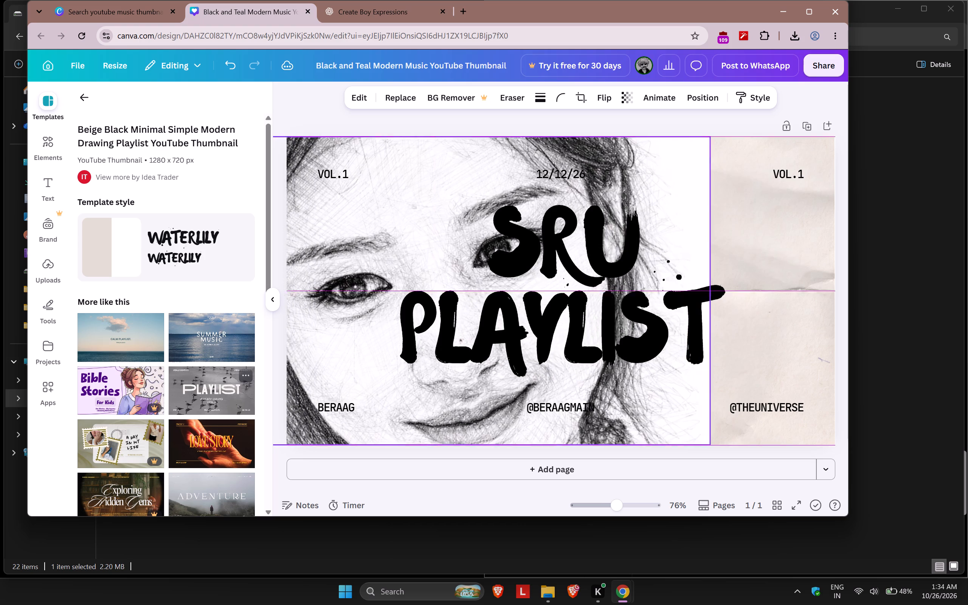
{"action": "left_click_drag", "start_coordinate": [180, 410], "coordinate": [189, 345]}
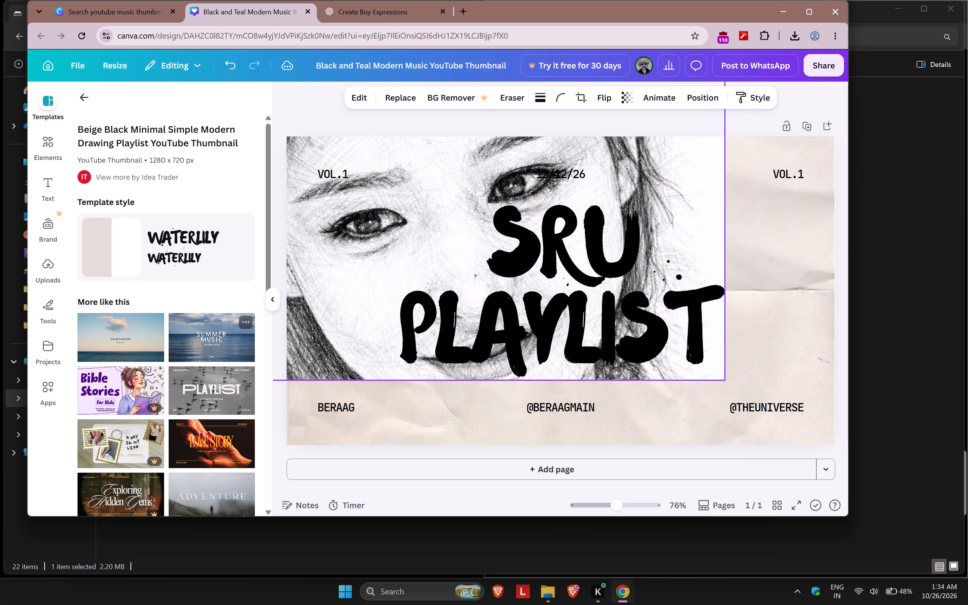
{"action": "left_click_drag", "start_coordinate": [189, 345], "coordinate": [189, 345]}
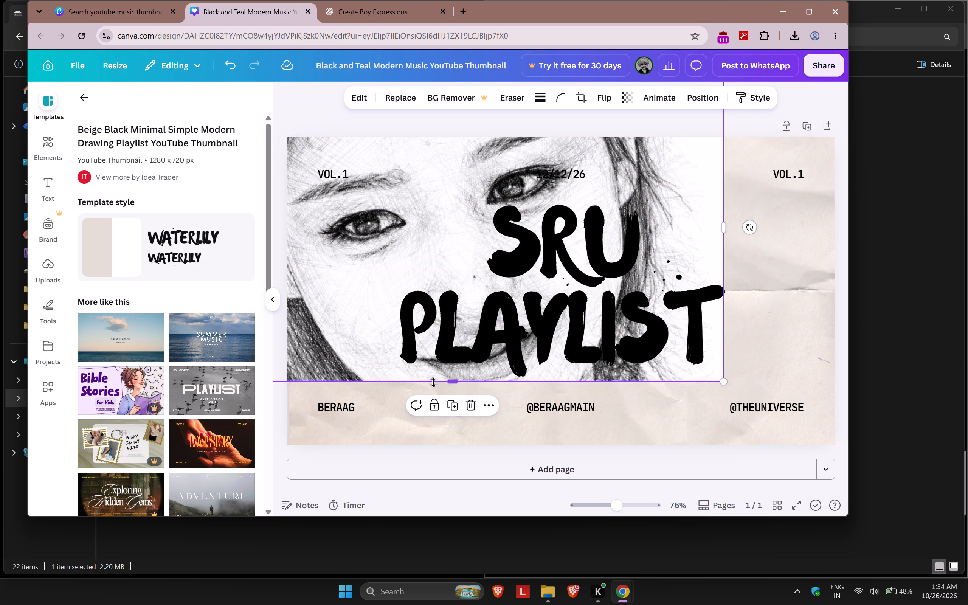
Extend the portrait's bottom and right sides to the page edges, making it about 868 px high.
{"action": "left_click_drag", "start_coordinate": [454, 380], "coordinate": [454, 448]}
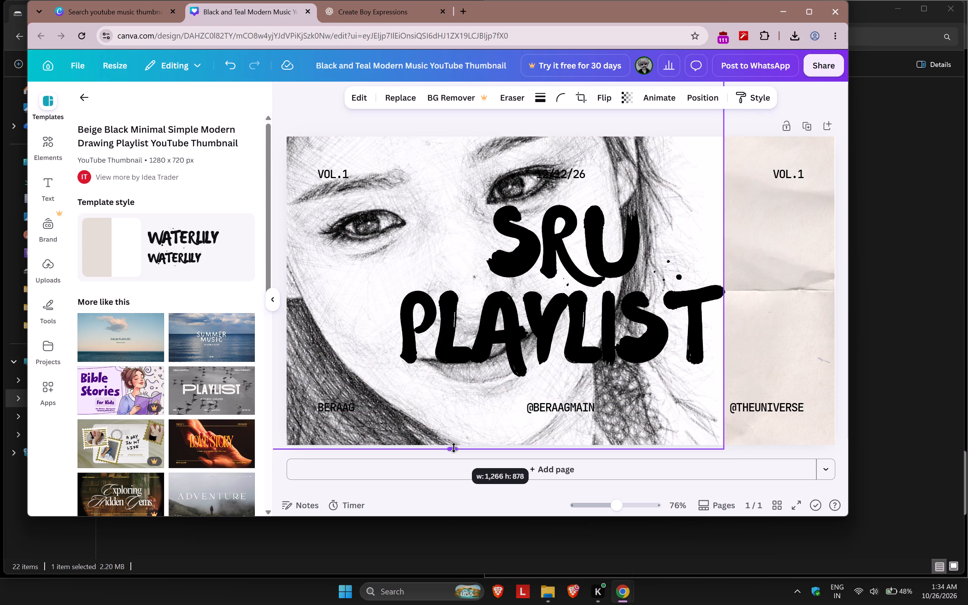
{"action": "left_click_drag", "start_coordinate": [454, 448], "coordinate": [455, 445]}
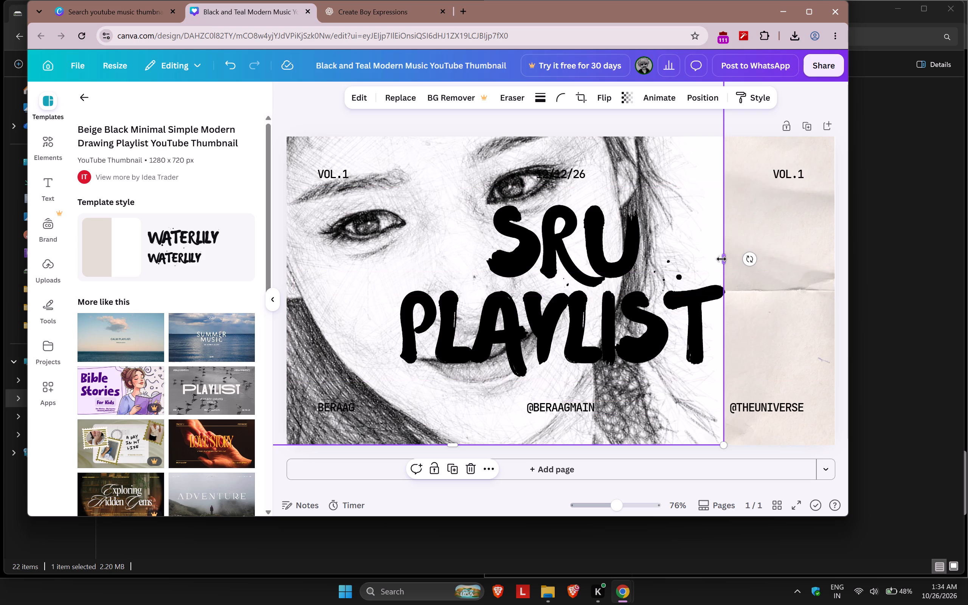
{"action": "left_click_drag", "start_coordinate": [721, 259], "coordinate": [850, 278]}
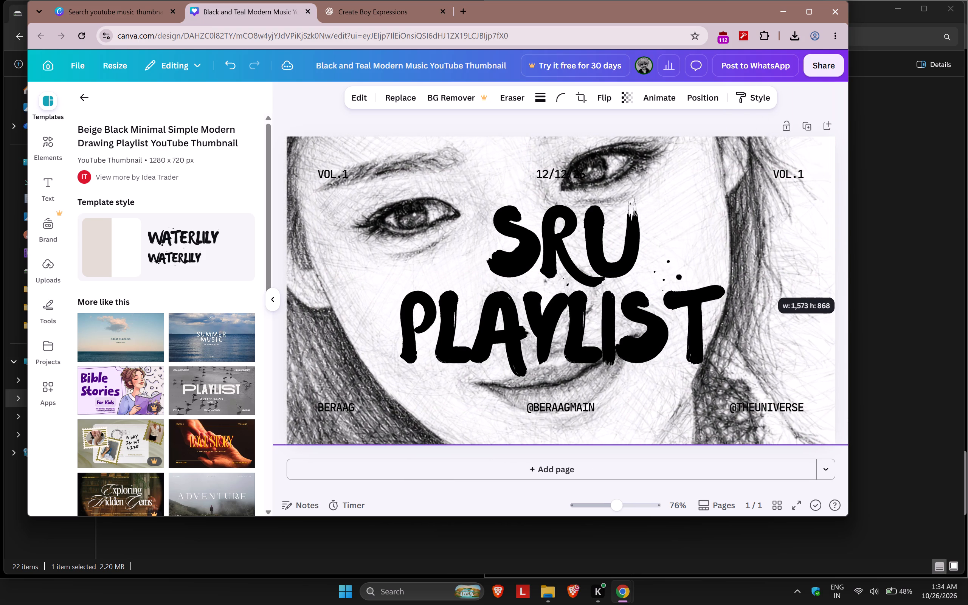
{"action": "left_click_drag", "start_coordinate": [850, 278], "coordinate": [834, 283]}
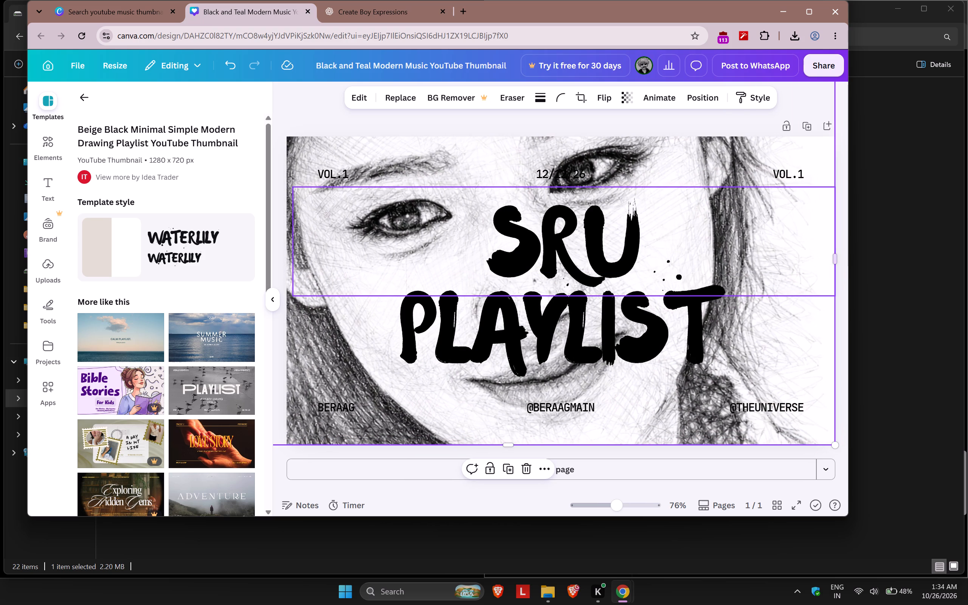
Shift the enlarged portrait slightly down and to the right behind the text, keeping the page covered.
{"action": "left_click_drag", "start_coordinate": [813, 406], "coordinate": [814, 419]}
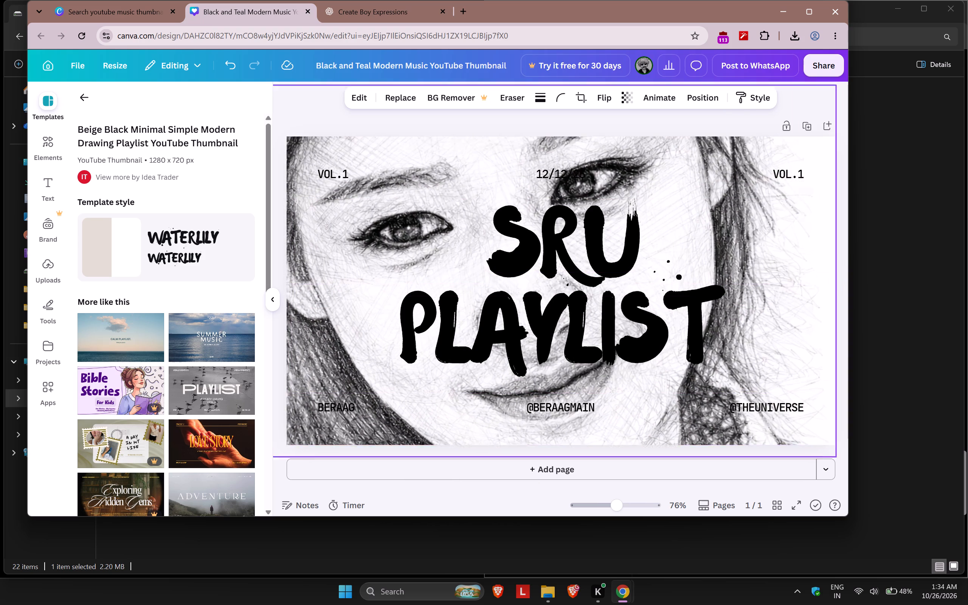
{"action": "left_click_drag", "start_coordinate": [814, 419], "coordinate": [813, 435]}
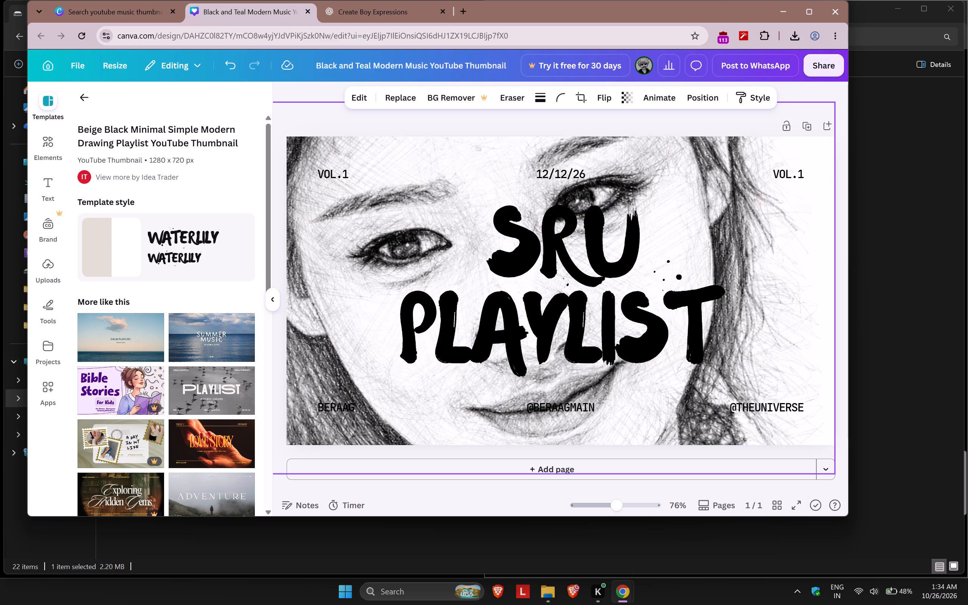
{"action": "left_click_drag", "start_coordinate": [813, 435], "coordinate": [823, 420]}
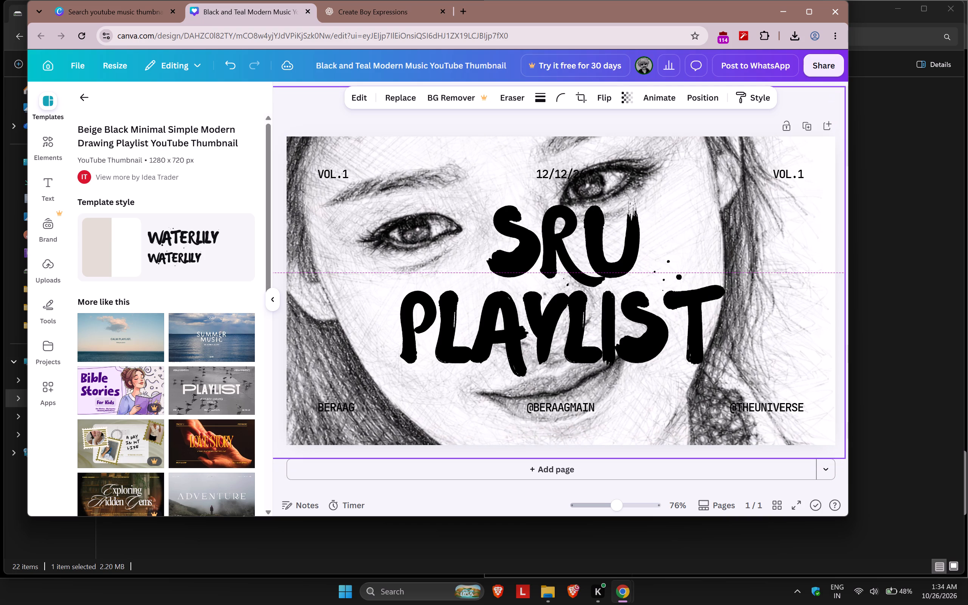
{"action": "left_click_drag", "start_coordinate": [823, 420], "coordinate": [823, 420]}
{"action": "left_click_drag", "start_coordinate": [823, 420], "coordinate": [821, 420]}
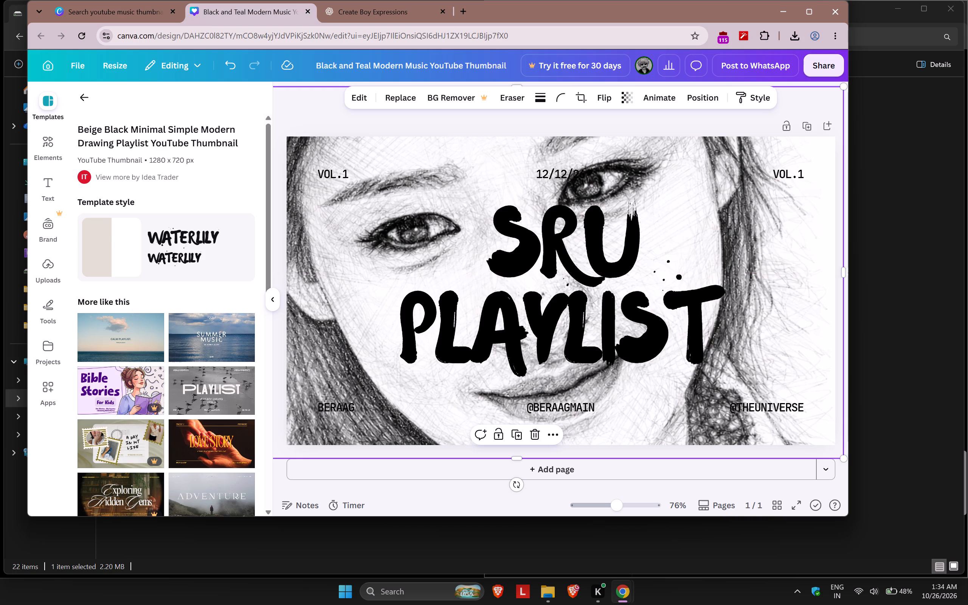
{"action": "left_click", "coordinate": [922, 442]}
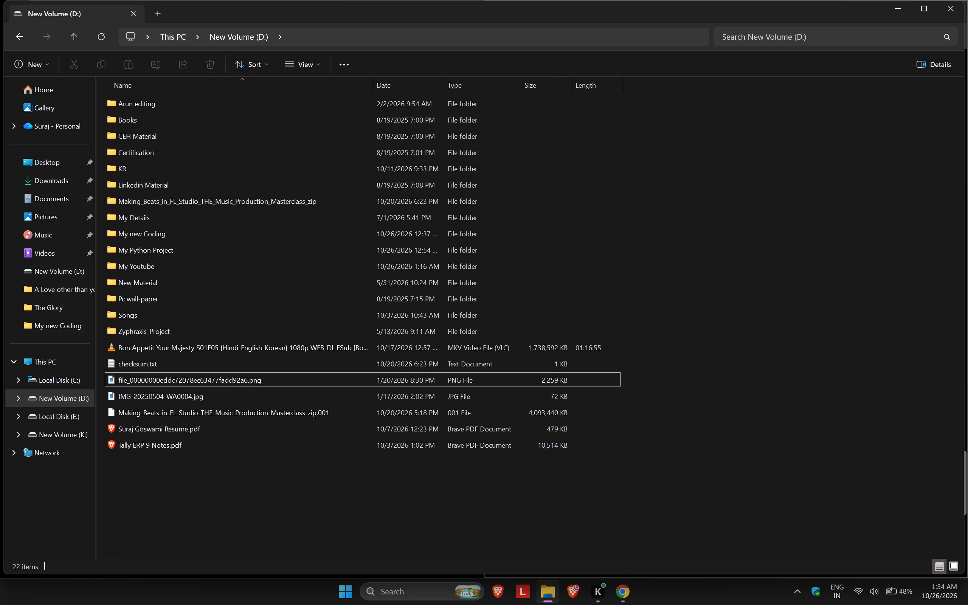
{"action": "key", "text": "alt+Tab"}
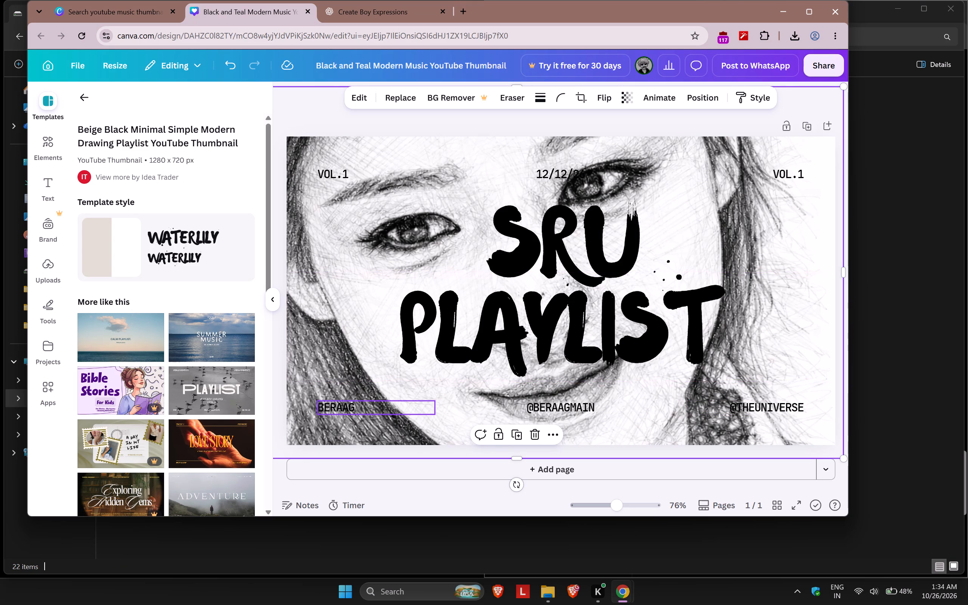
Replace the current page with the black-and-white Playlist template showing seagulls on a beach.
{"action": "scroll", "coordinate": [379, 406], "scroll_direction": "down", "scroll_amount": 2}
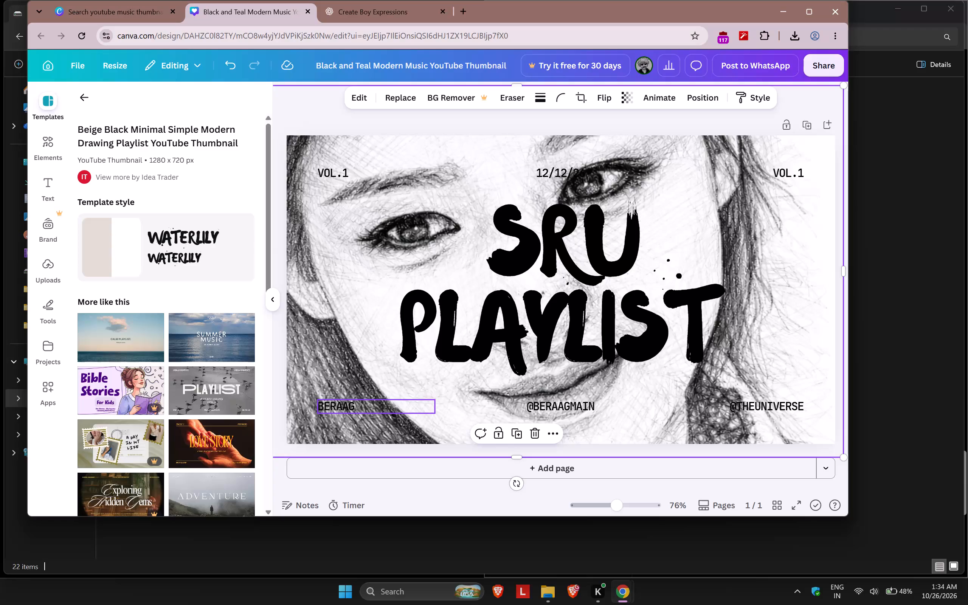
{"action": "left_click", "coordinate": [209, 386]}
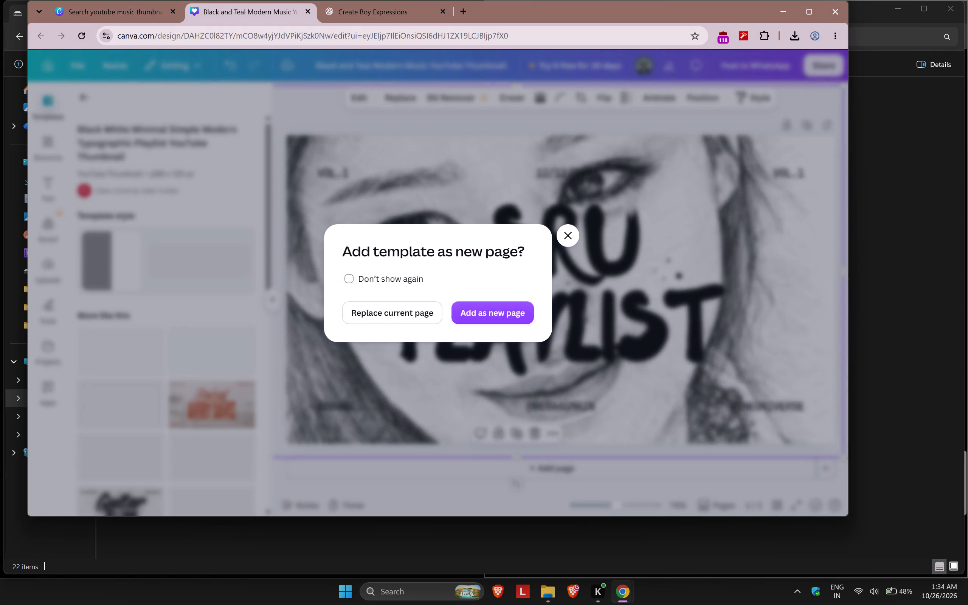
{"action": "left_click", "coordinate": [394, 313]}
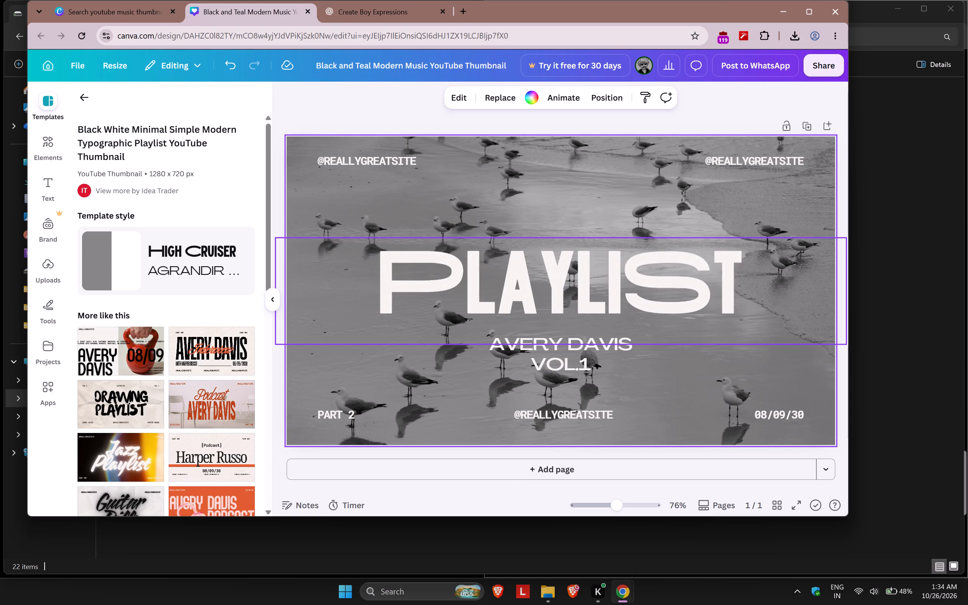
Replace the seagull design with the black-and-white grunge Guitar Riffs template.
{"action": "scroll", "coordinate": [188, 420], "scroll_direction": "down", "scroll_amount": 3}
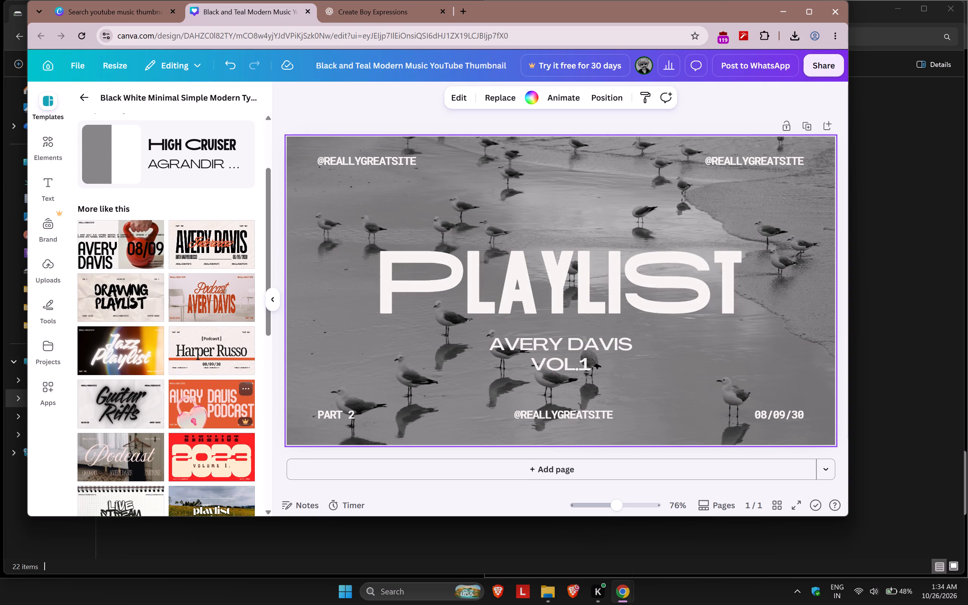
{"action": "left_click", "coordinate": [124, 406]}
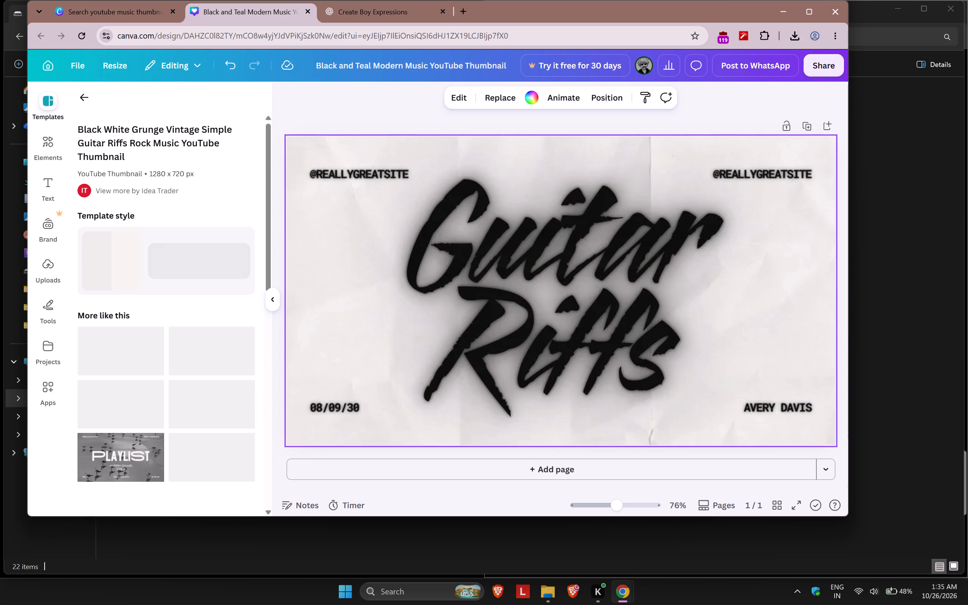
{"action": "left_click", "coordinate": [368, 171]}
{"action": "left_click", "coordinate": [450, 167]}
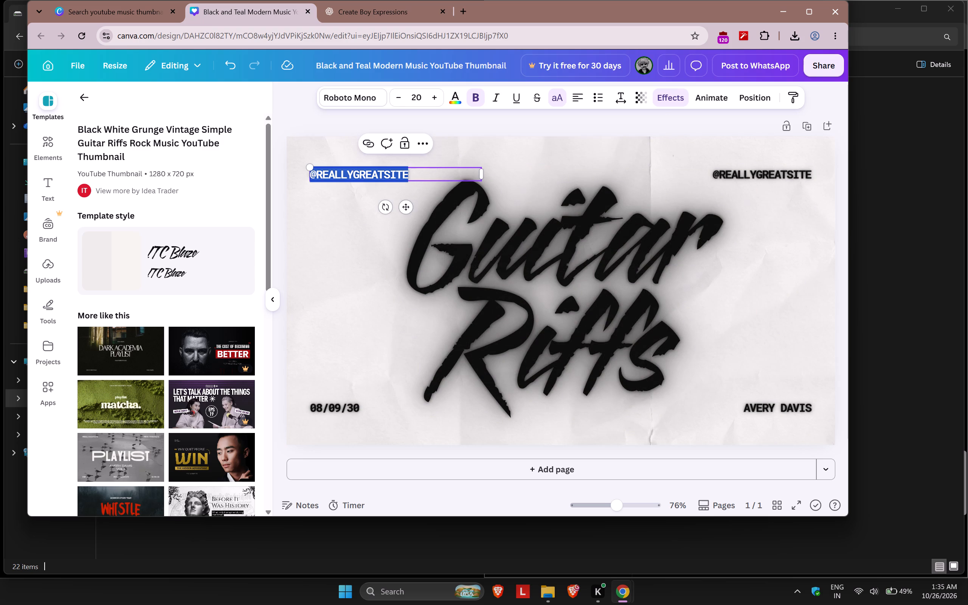
{"action": "key", "text": "shift+at"}
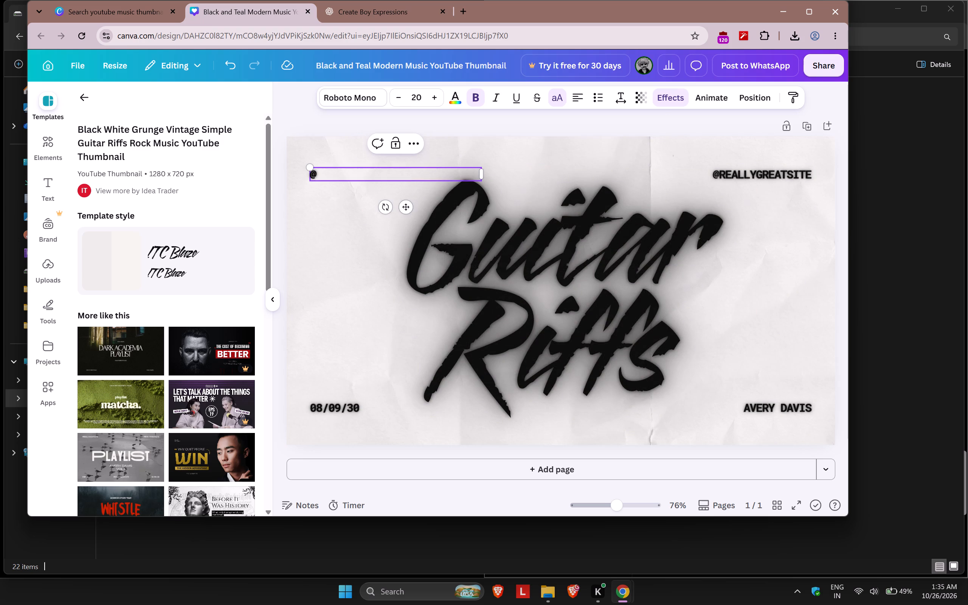
{"action": "type", "text": "beraag"}
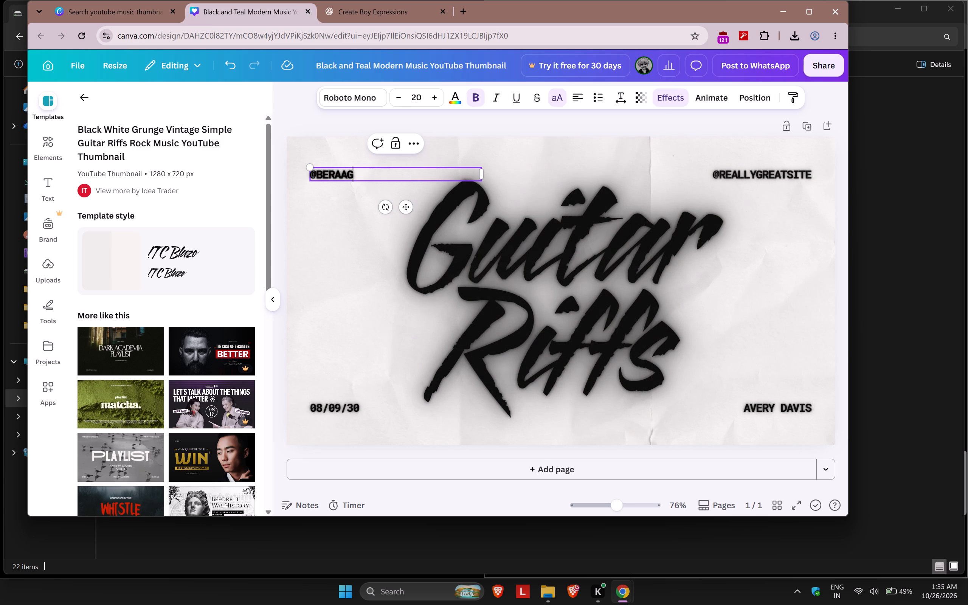
{"action": "left_click", "coordinate": [768, 174]}
{"action": "left_click", "coordinate": [768, 174]}
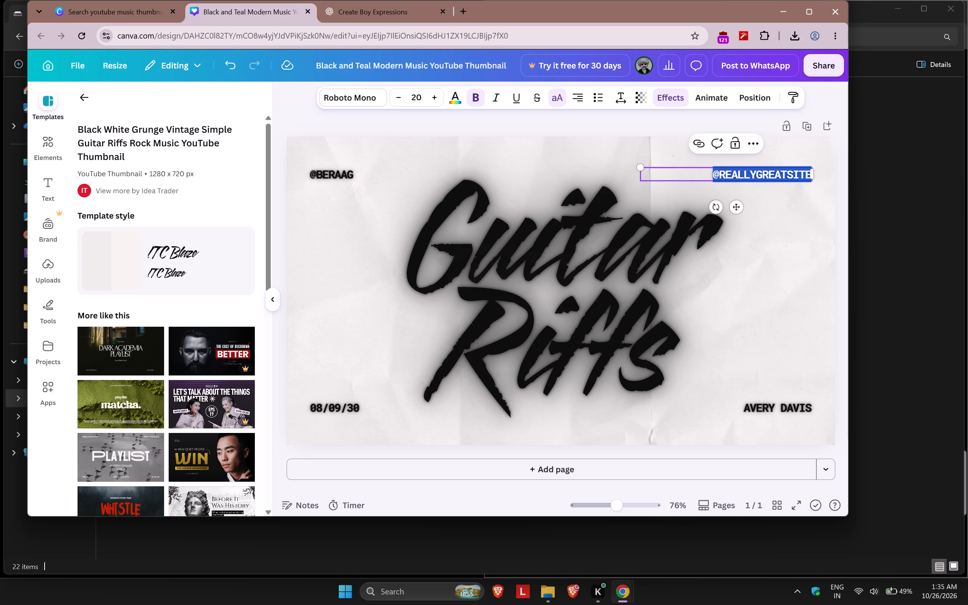
{"action": "key", "text": "shift+at"}
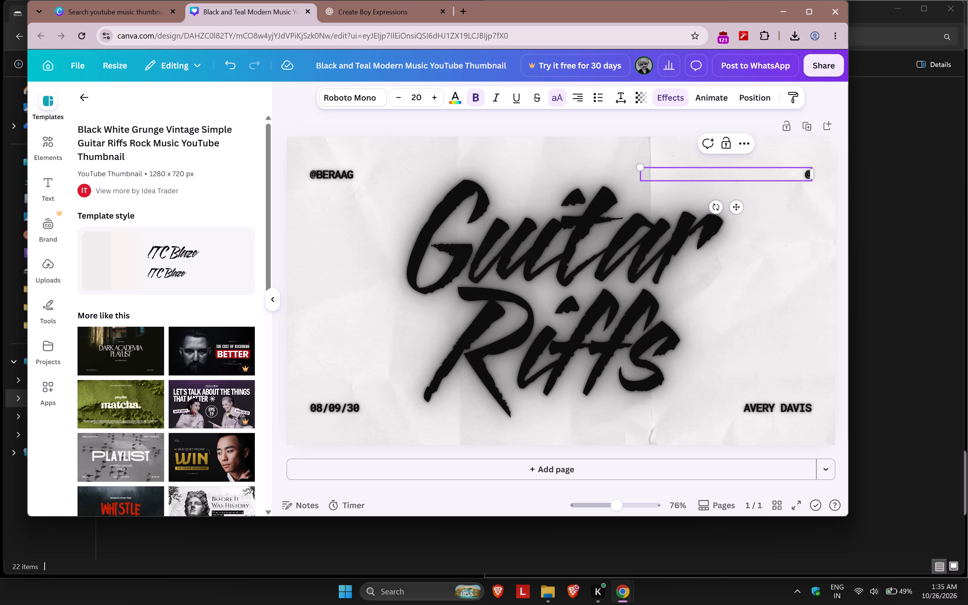
{"action": "type", "text": "the"}
{"action": "key", "text": "space"}
{"action": "key", "text": "BackSpace"}
{"action": "type", "text": "universe"}
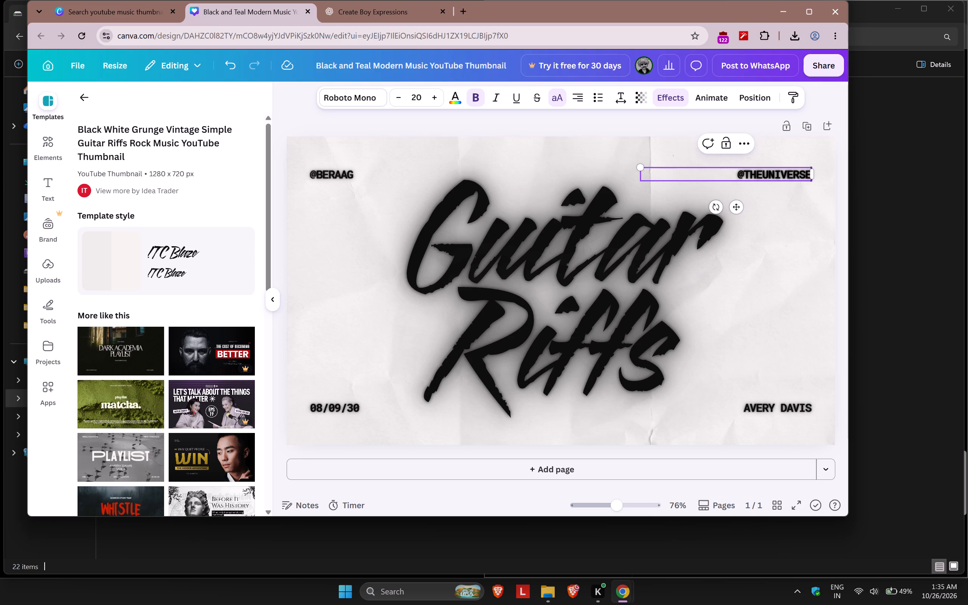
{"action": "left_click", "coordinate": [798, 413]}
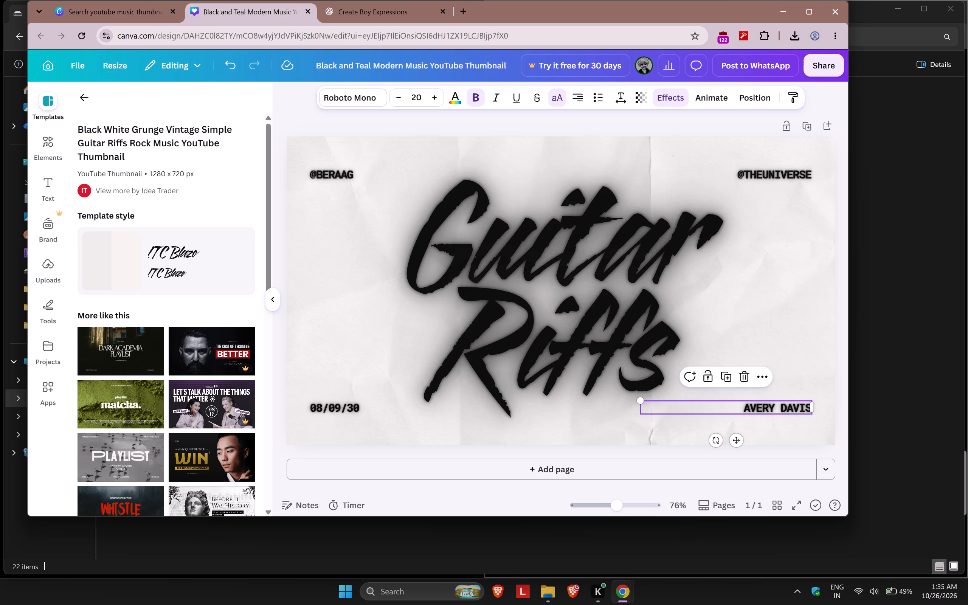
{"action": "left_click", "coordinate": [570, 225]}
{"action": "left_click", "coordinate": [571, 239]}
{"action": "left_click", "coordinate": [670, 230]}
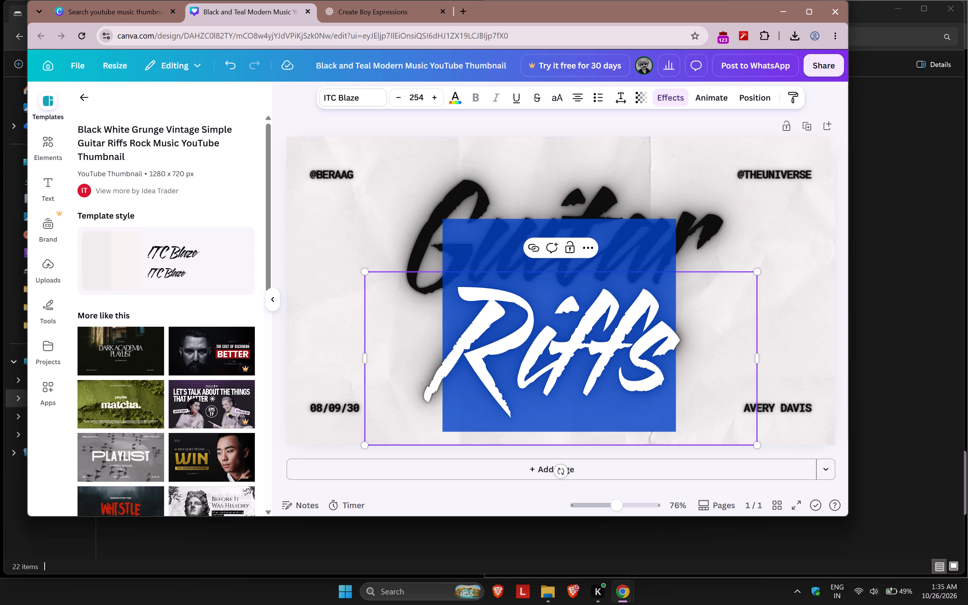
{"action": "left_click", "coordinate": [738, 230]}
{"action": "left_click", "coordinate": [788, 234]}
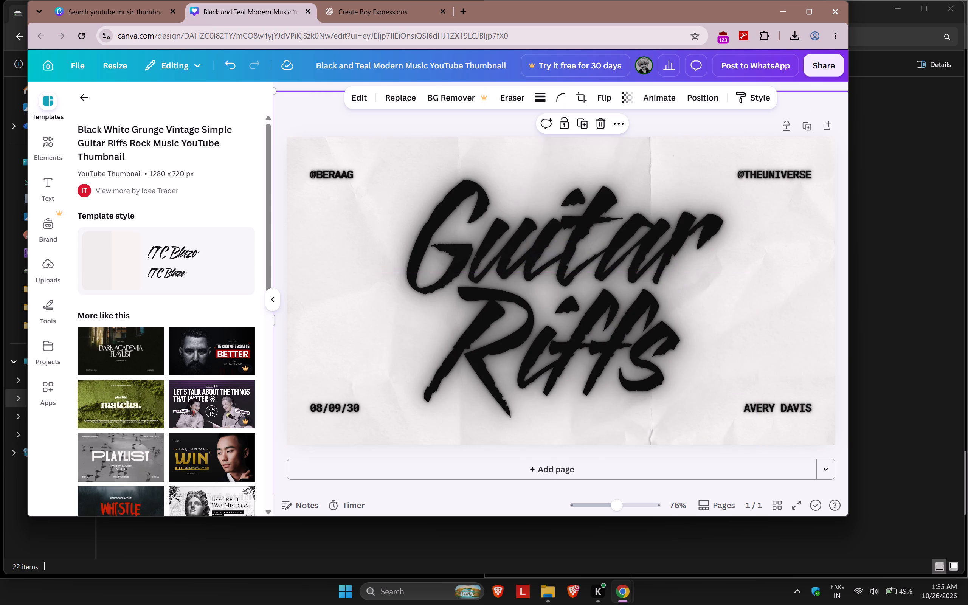
Replace the title word "Guitar" with "Val in".
{"action": "left_click", "coordinate": [663, 224]}
{"action": "left_click", "coordinate": [612, 164]}
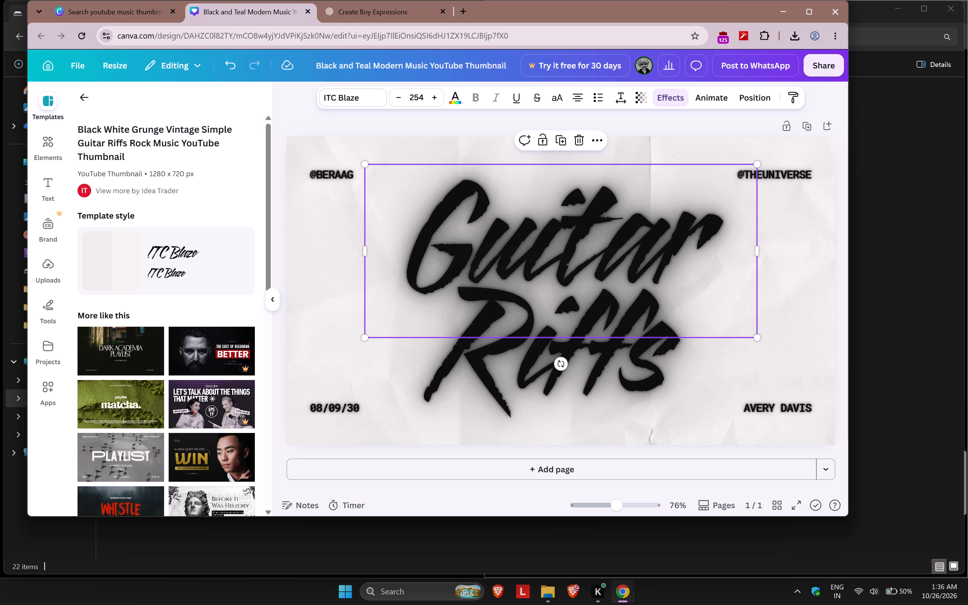
{"action": "key", "text": "shift+v"}
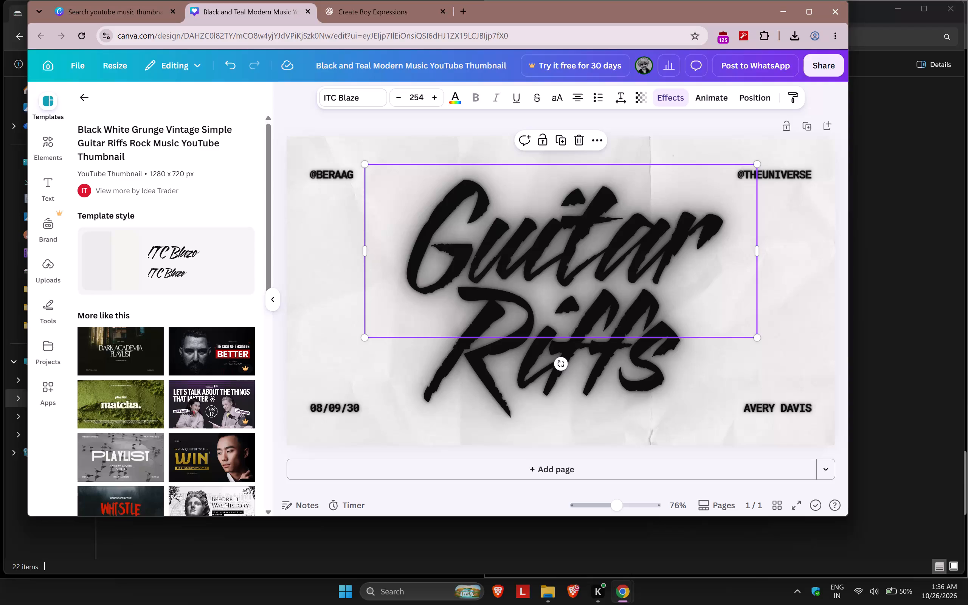
{"action": "double_click", "coordinate": [653, 229]}
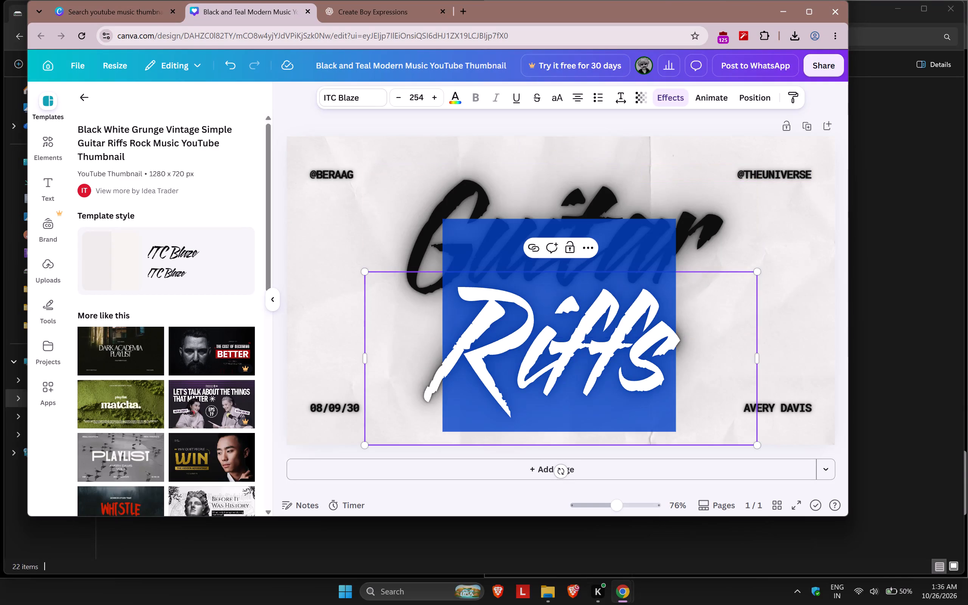
{"action": "double_click", "coordinate": [647, 199]}
{"action": "type", "text": "Val in"}
{"action": "key", "text": "space"}
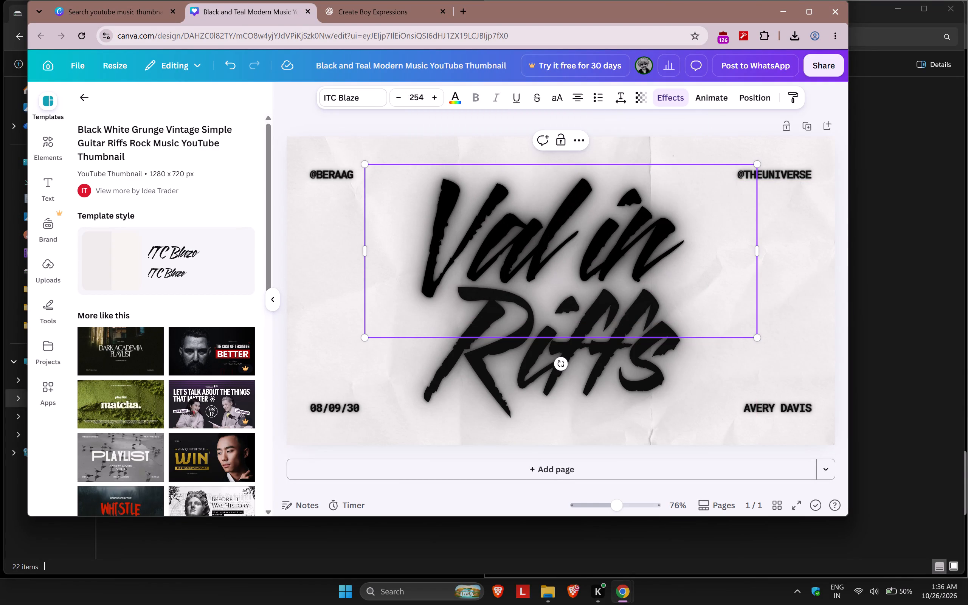
Replace the title word "Riffs" with "Cafe".
{"action": "double_click", "coordinate": [648, 387]}
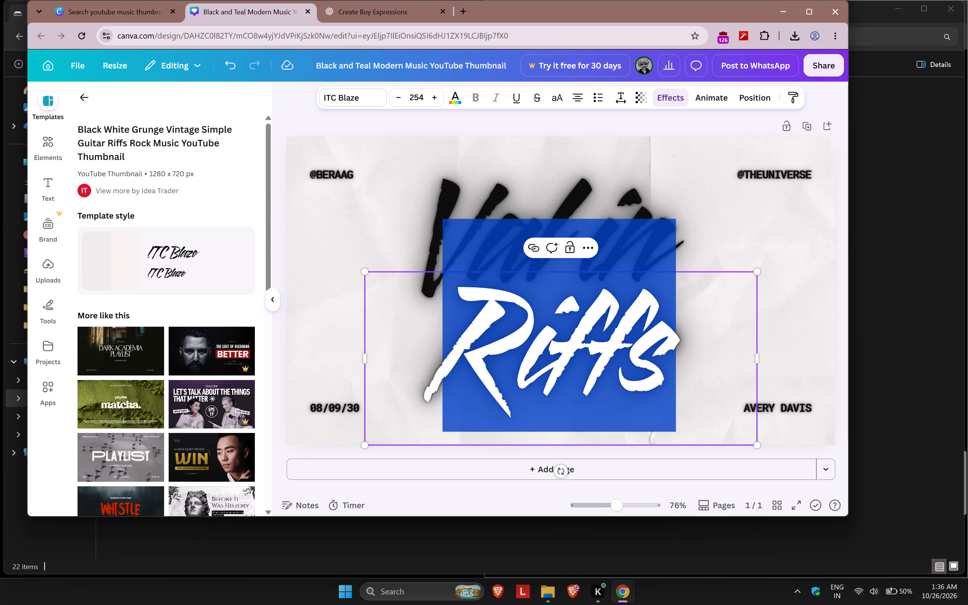
{"action": "type", "text": "Cafe"}
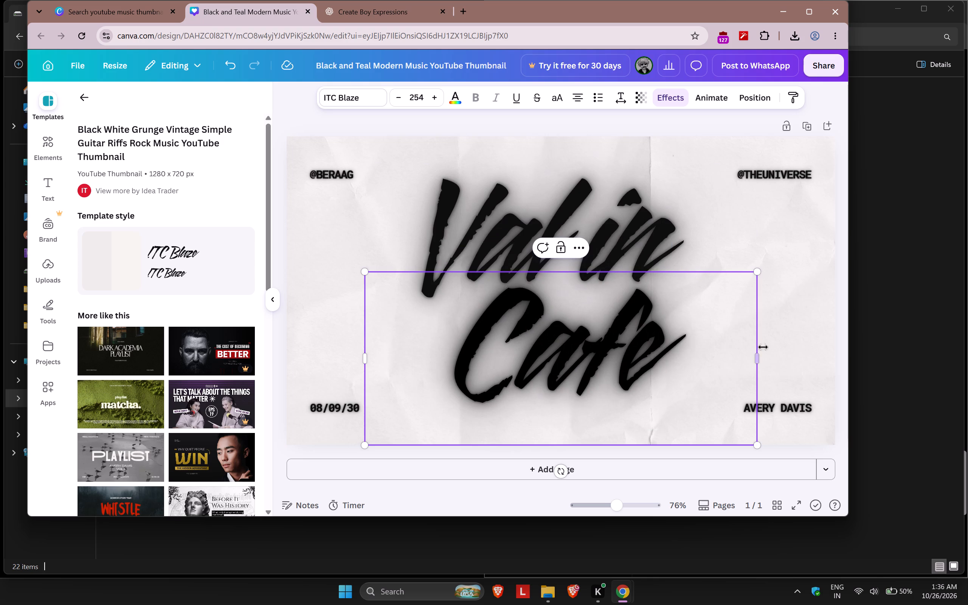
{"action": "left_click", "coordinate": [825, 333]}
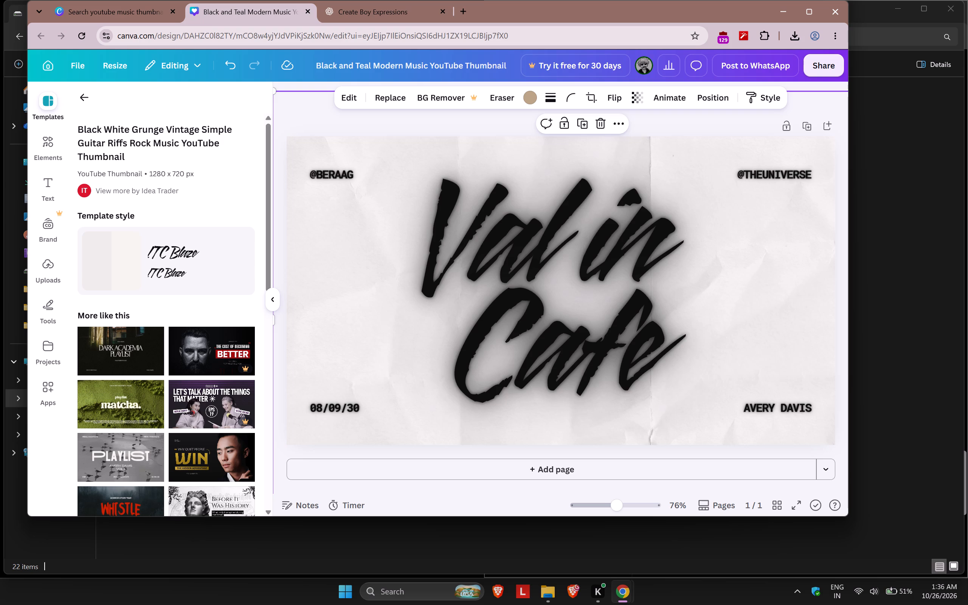
Search the web for Send Anywhere in a new browser tab and open its file transfer site.
{"action": "left_click", "coordinate": [459, 16]}
{"action": "type", "text": "sebd"}
{"action": "key", "text": "BackSpace"}
{"action": "key", "text": "BackSpace"}
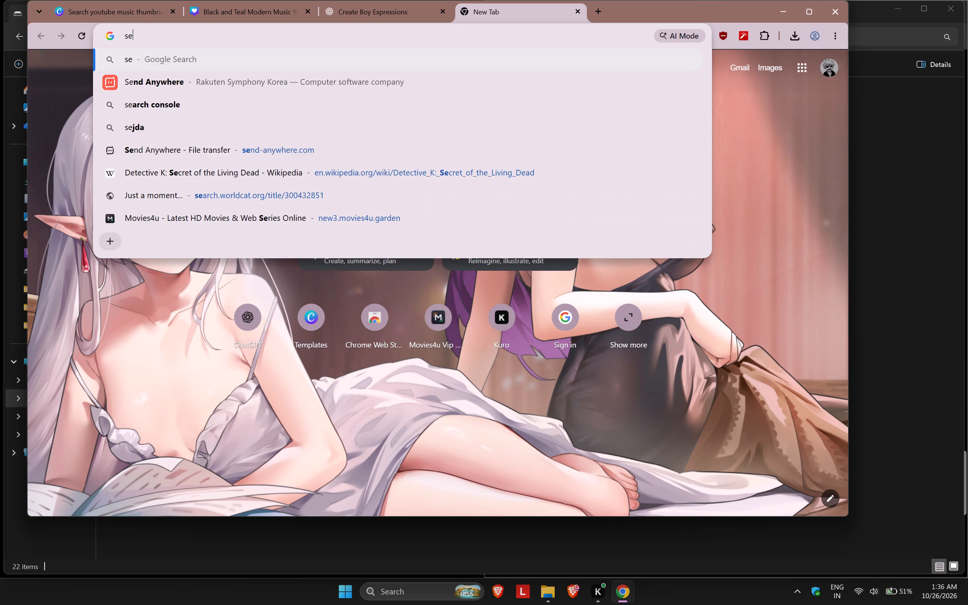
{"action": "type", "text": "nd"}
{"action": "key", "text": "Return"}
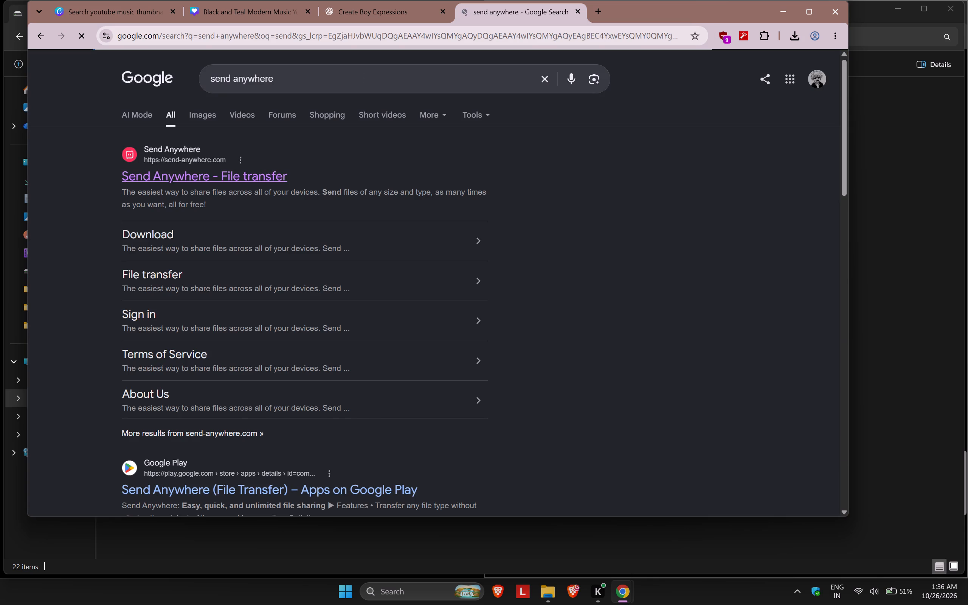
{"action": "left_click", "coordinate": [228, 183]}
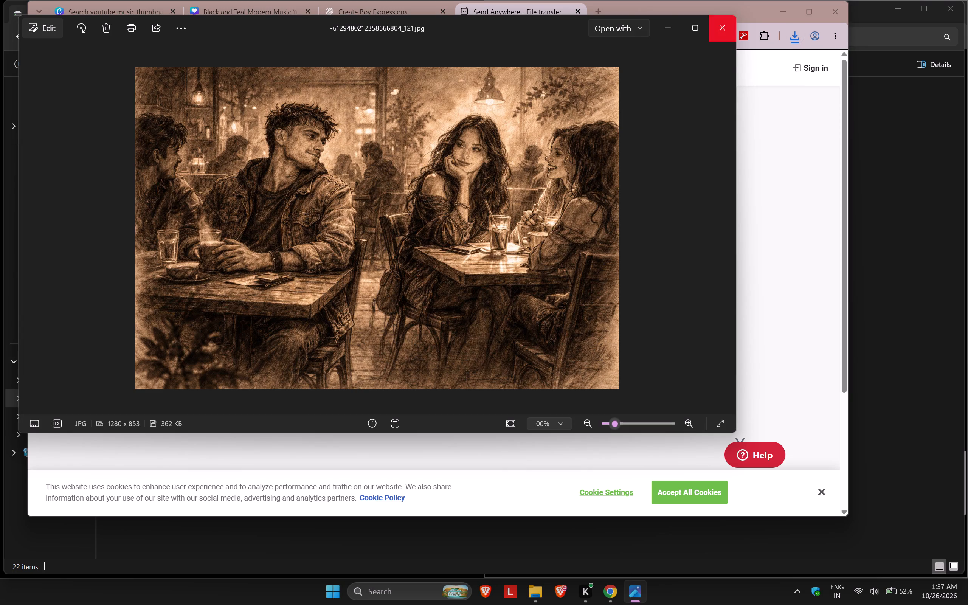
{"action": "left_click", "coordinate": [727, 20]}
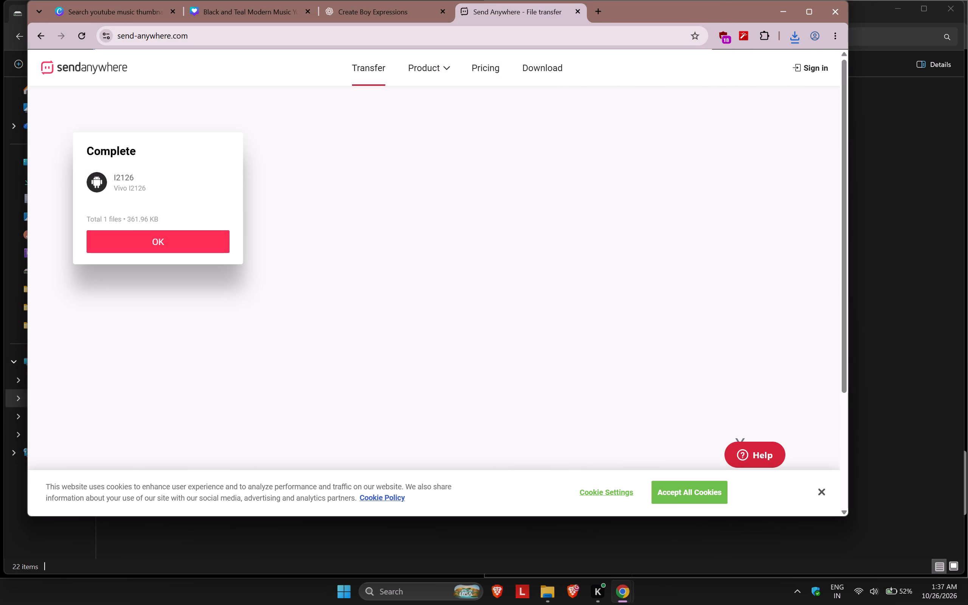
Place the newly downloaded café JPG from the Downloads folder onto the Val in Cafe thumbnail in the Canva design.
{"action": "left_click", "coordinate": [538, 592]}
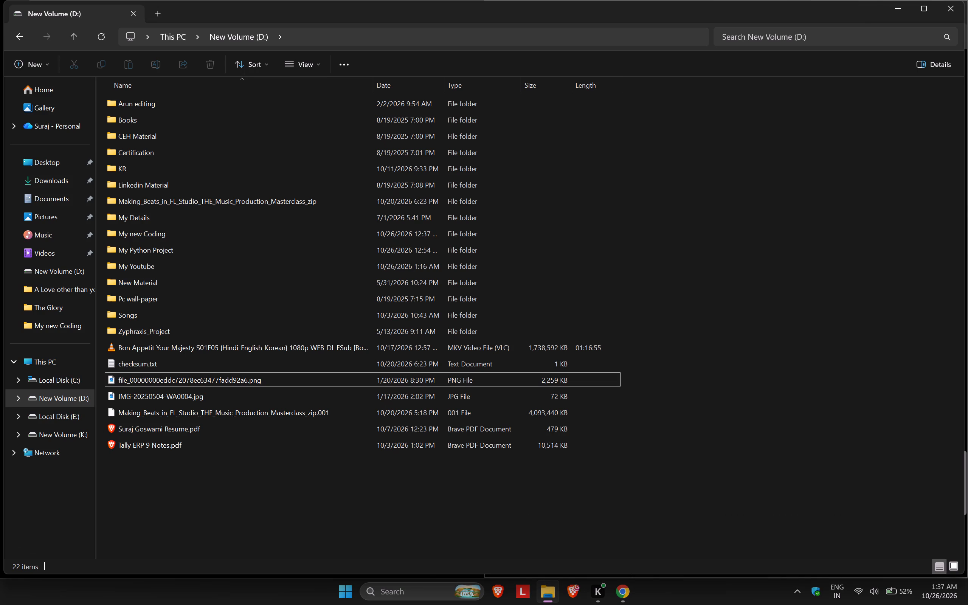
{"action": "left_click", "coordinate": [42, 173]}
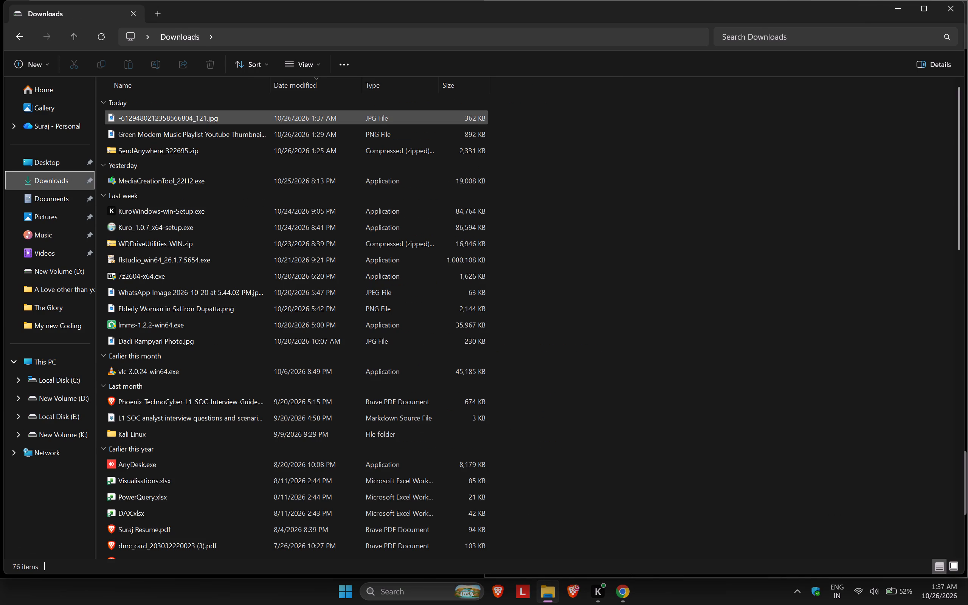
{"action": "left_click_drag", "start_coordinate": [132, 116], "coordinate": [599, 576]}
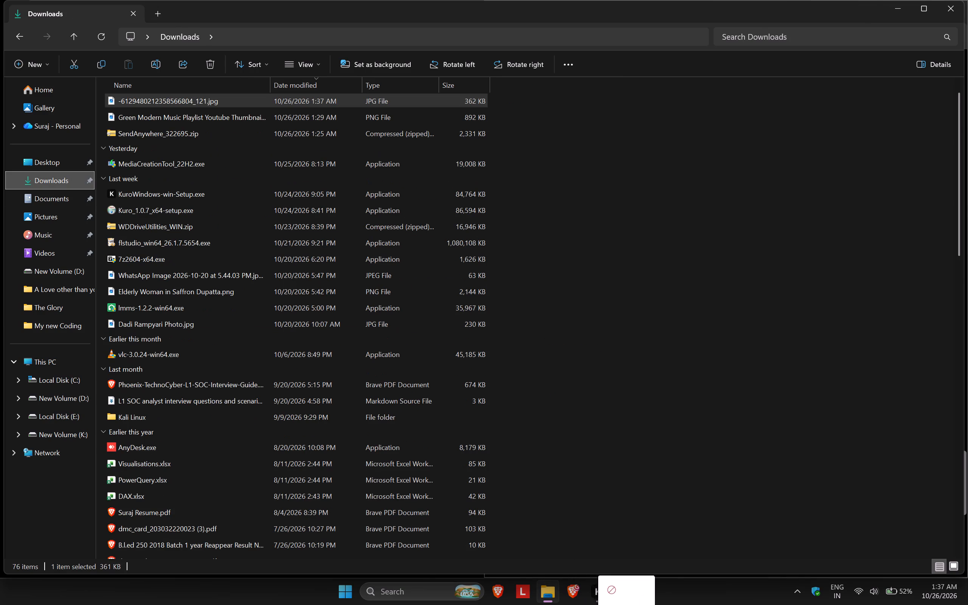
{"action": "left_click_drag", "start_coordinate": [599, 576], "coordinate": [586, 534]}
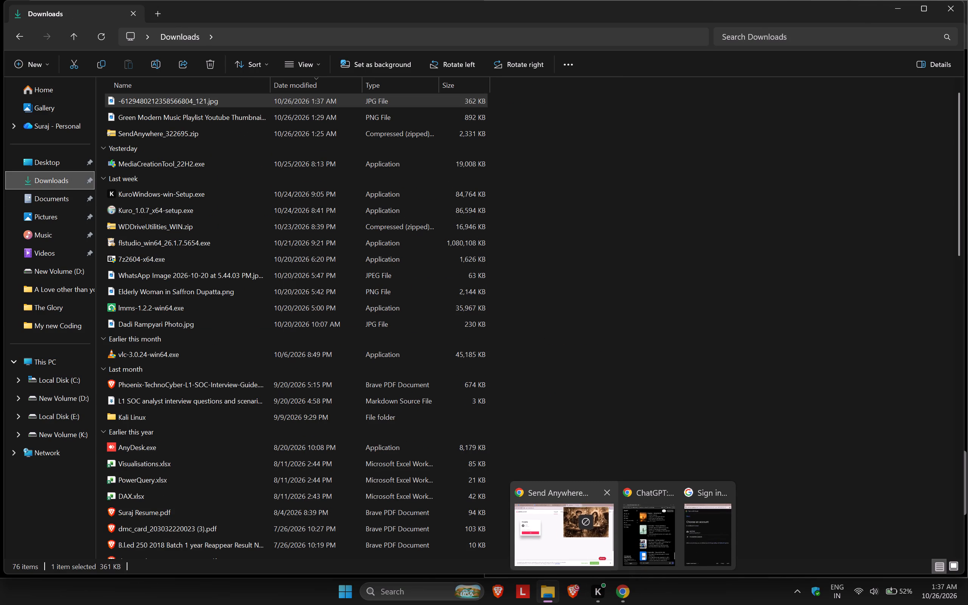
{"action": "left_click_drag", "start_coordinate": [586, 534], "coordinate": [335, 112]}
{"action": "scroll", "coordinate": [569, 531], "scroll_direction": "down", "scroll_amount": 1}
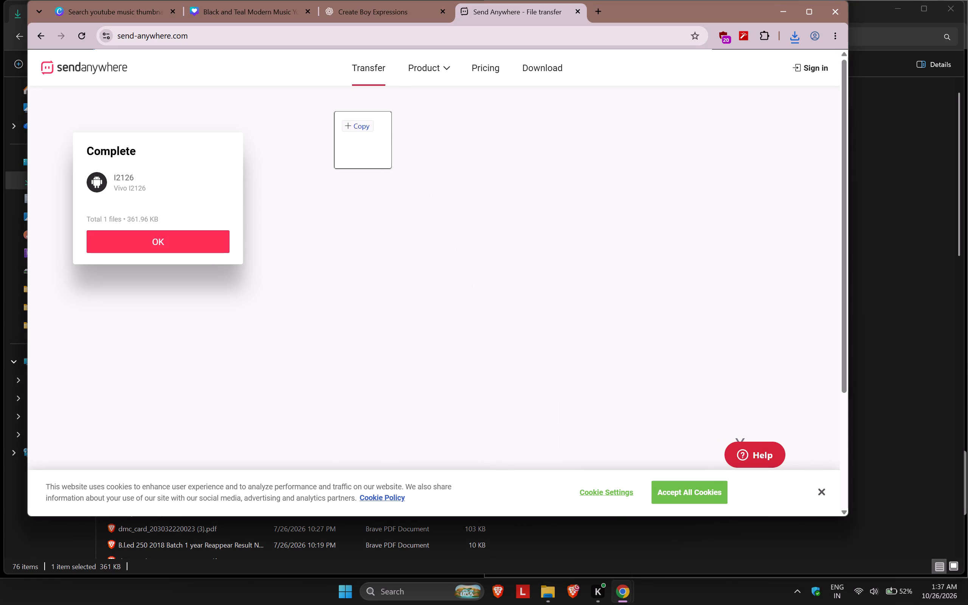
{"action": "left_click_drag", "start_coordinate": [335, 112], "coordinate": [428, 280]}
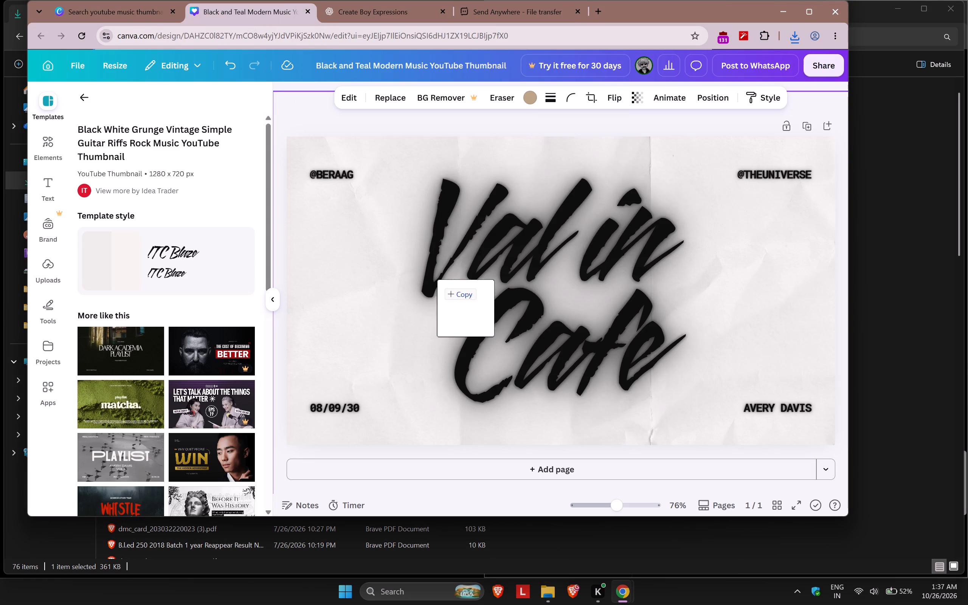
{"action": "left_click_drag", "start_coordinate": [428, 280], "coordinate": [354, 305]}
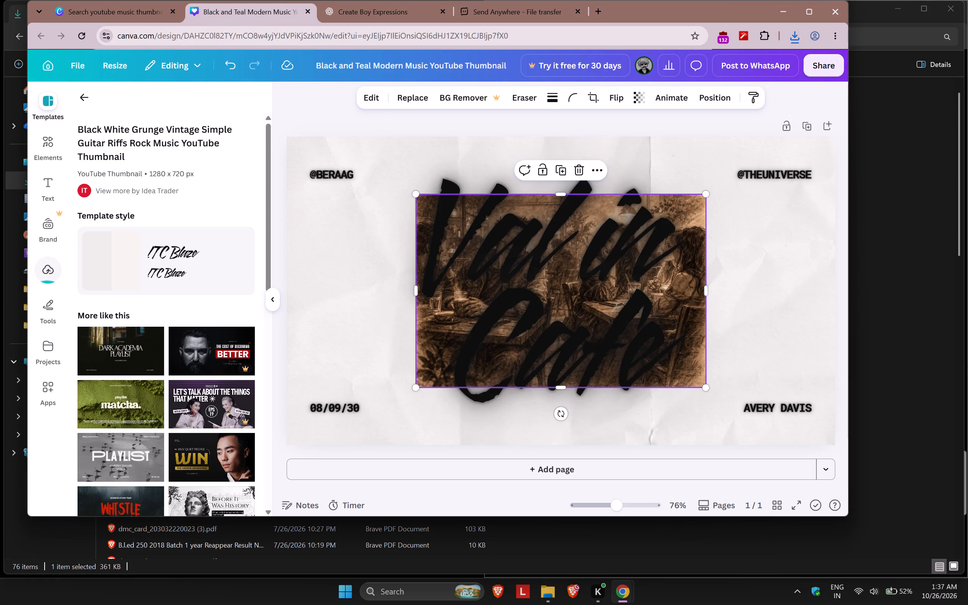
Widen the café picture on both sides so it spans the full width of the page behind the title.
{"action": "left_click_drag", "start_coordinate": [419, 288], "coordinate": [365, 291]}
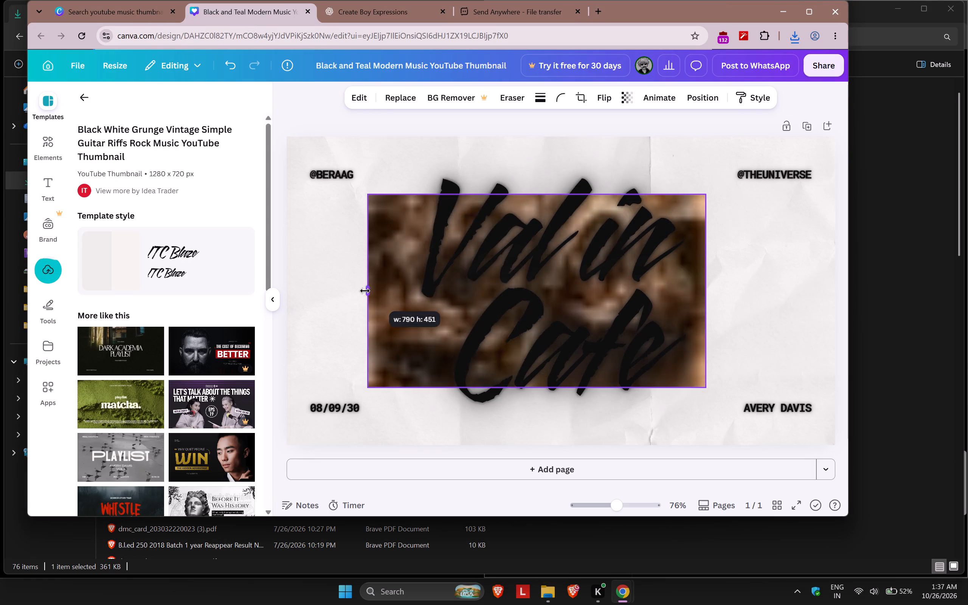
{"action": "left_click_drag", "start_coordinate": [365, 291], "coordinate": [291, 299]}
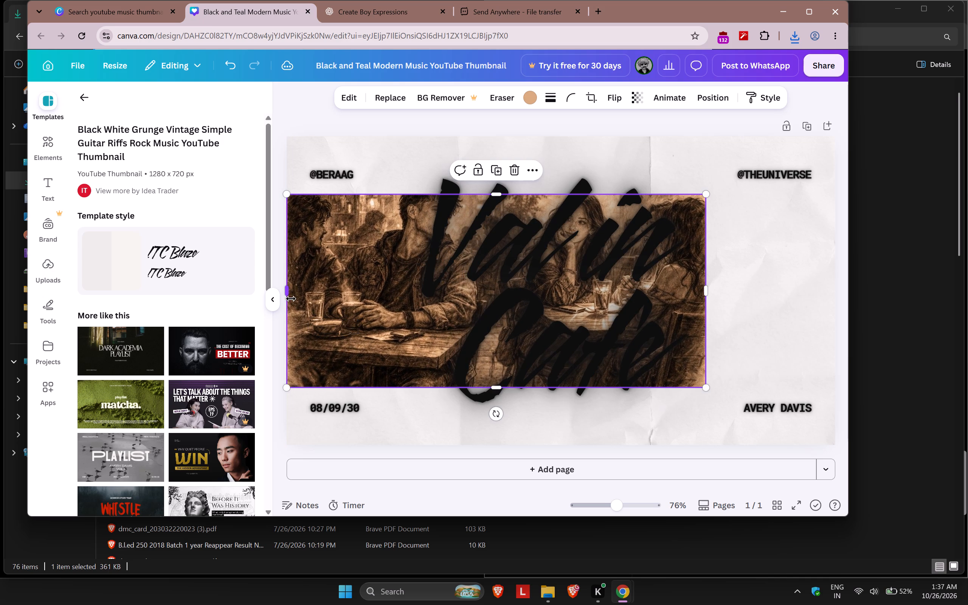
{"action": "left_click_drag", "start_coordinate": [703, 292], "coordinate": [836, 292]}
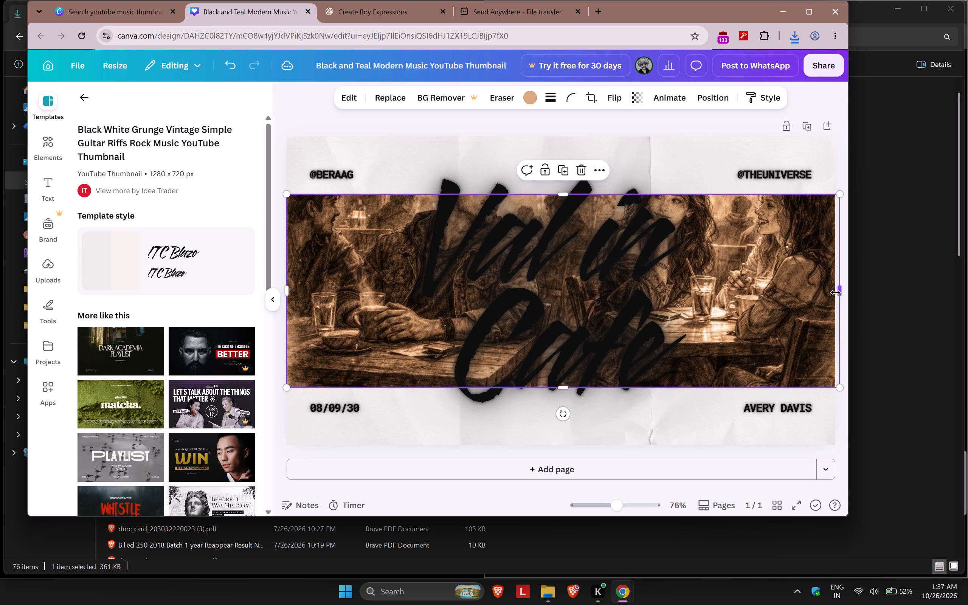
Resize the café picture to 1,280 px wide and extend it to the page's top and bottom edges so it fills the thumbnail.
{"action": "left_click_drag", "start_coordinate": [837, 292], "coordinate": [834, 292]}
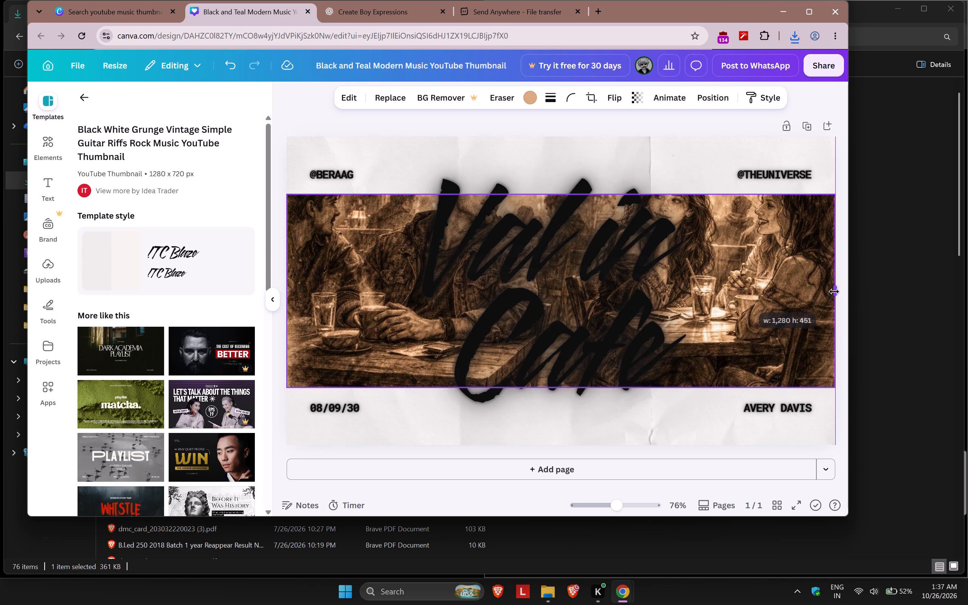
{"action": "left_click_drag", "start_coordinate": [834, 292], "coordinate": [834, 292]}
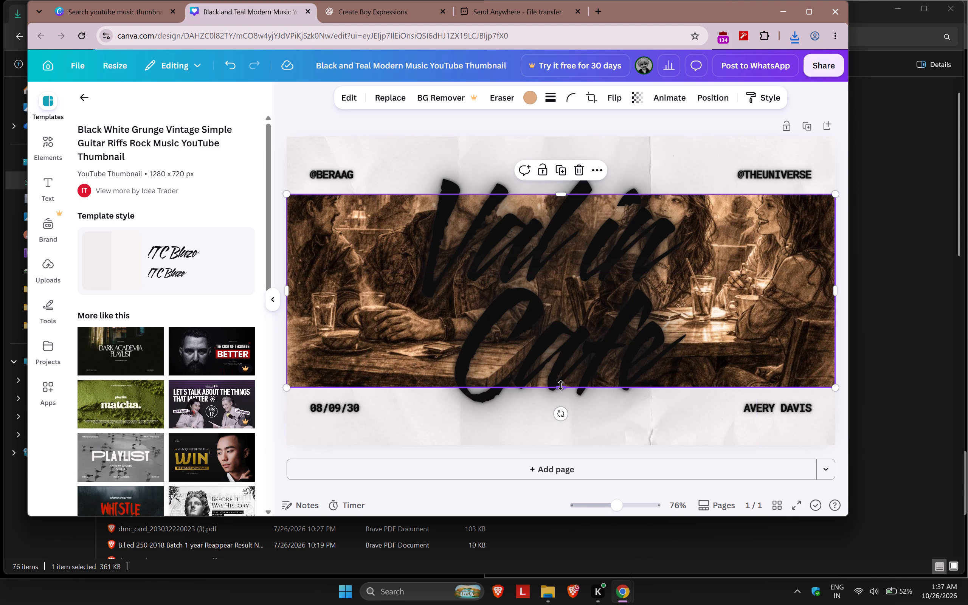
{"action": "left_click_drag", "start_coordinate": [560, 386], "coordinate": [560, 444]}
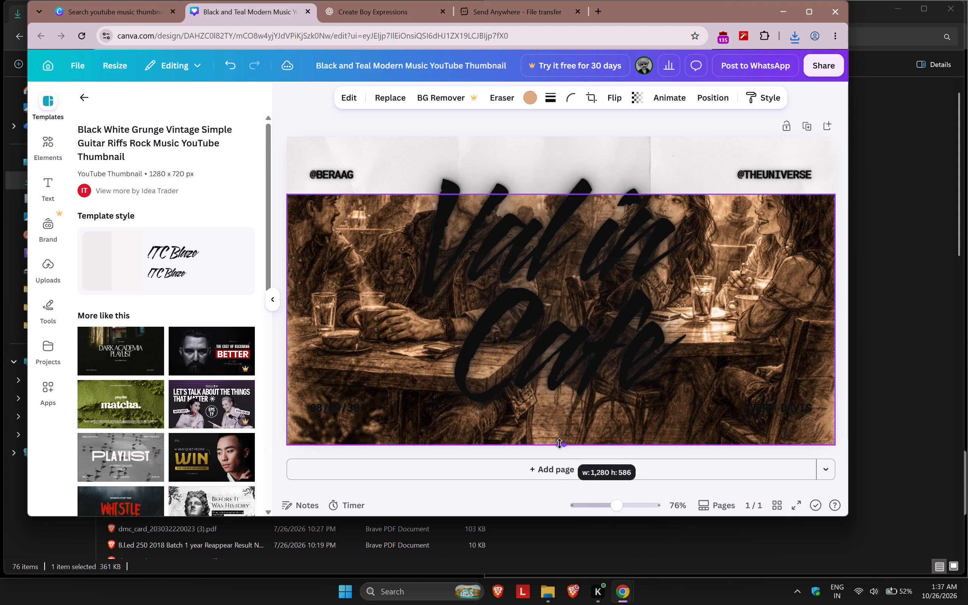
{"action": "left_click_drag", "start_coordinate": [562, 192], "coordinate": [563, 123]}
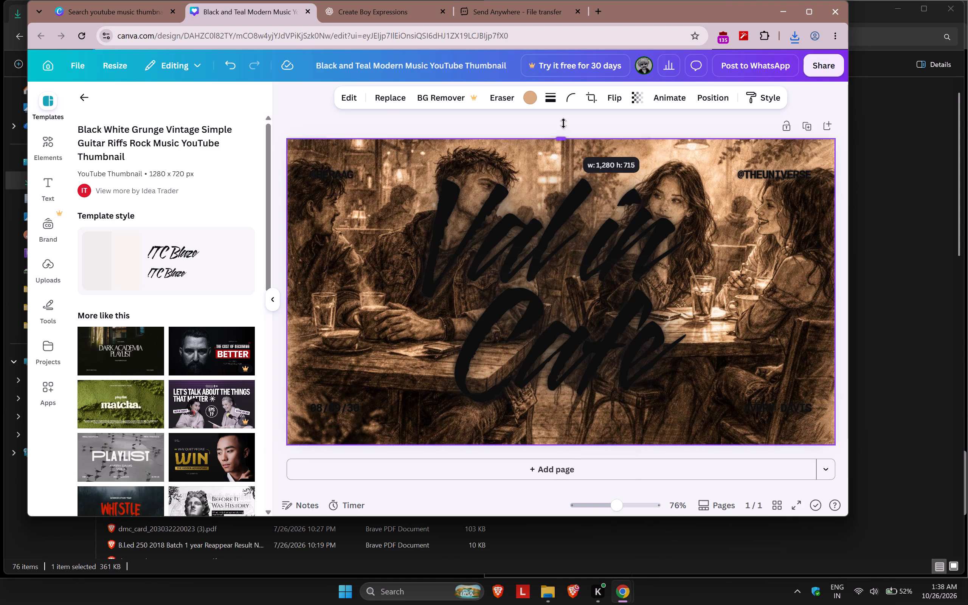
{"action": "left_click_drag", "start_coordinate": [563, 123], "coordinate": [563, 134]}
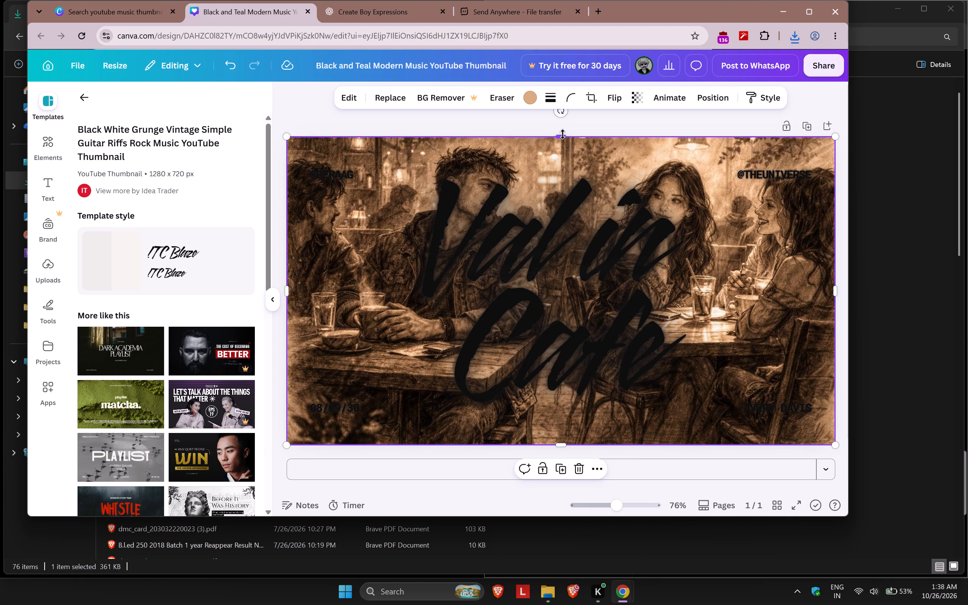
Recolour the "Val in" title text from the default solid colours to light purple.
{"action": "left_click", "coordinate": [539, 211]}
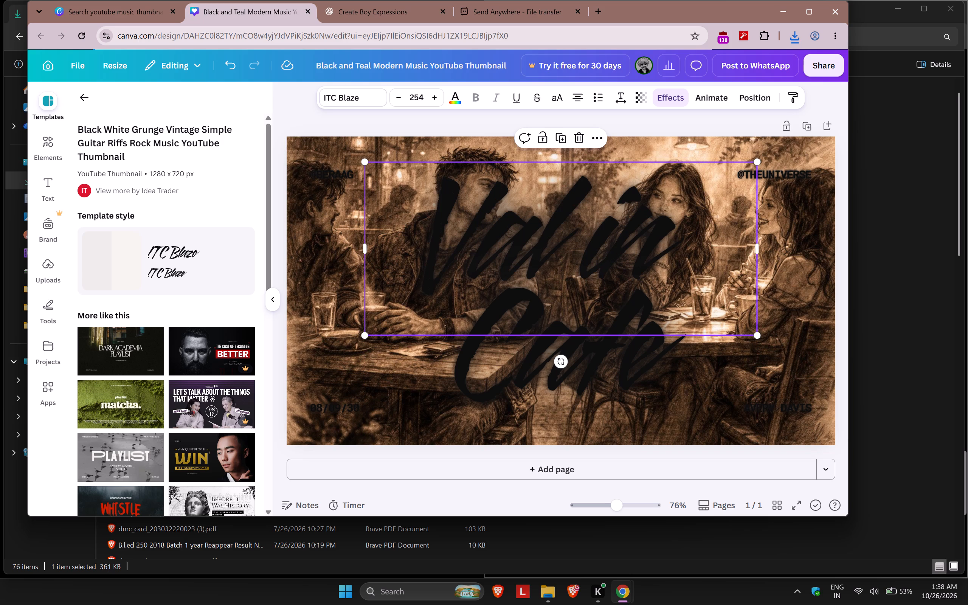
{"action": "double_click", "coordinate": [555, 192]}
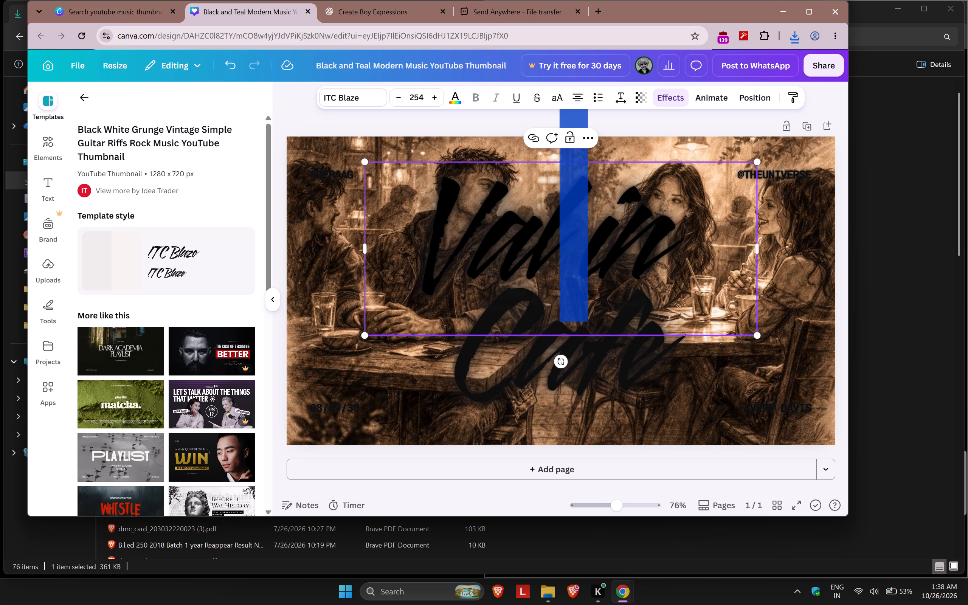
{"action": "double_click", "coordinate": [521, 213]}
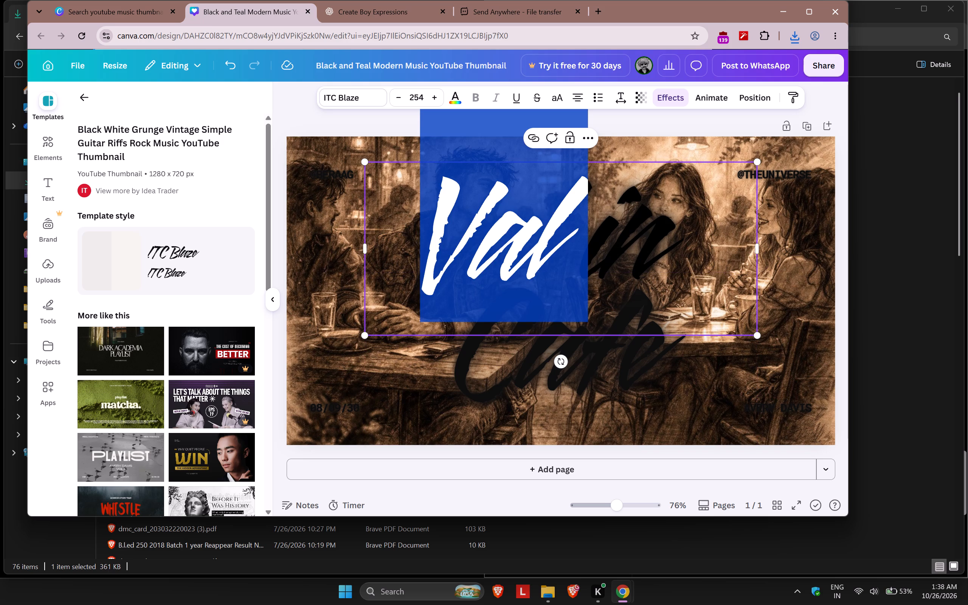
{"action": "key", "text": "shift+Right"}
{"action": "key", "text": "shift+Right"}
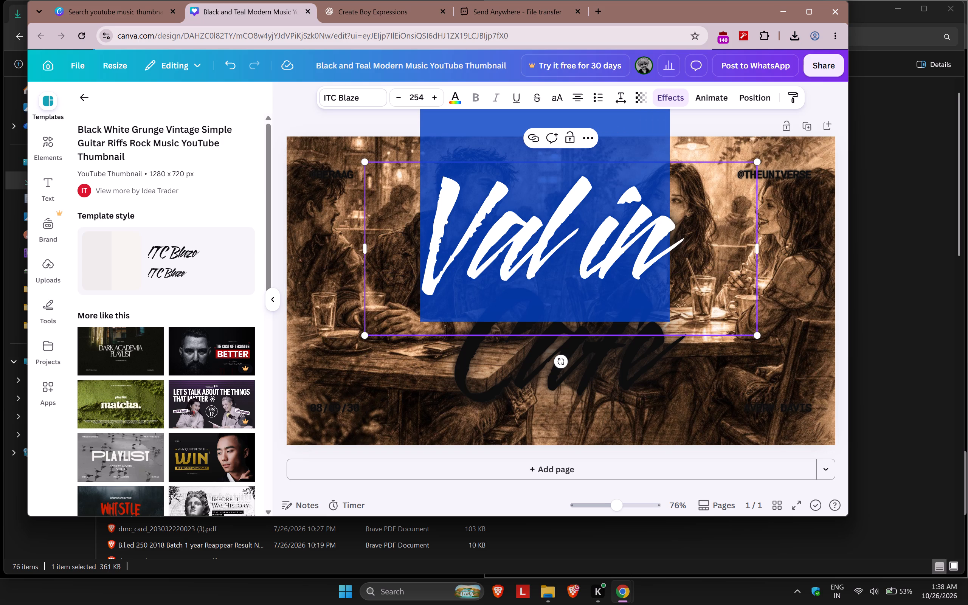
{"action": "left_click", "coordinate": [456, 97]}
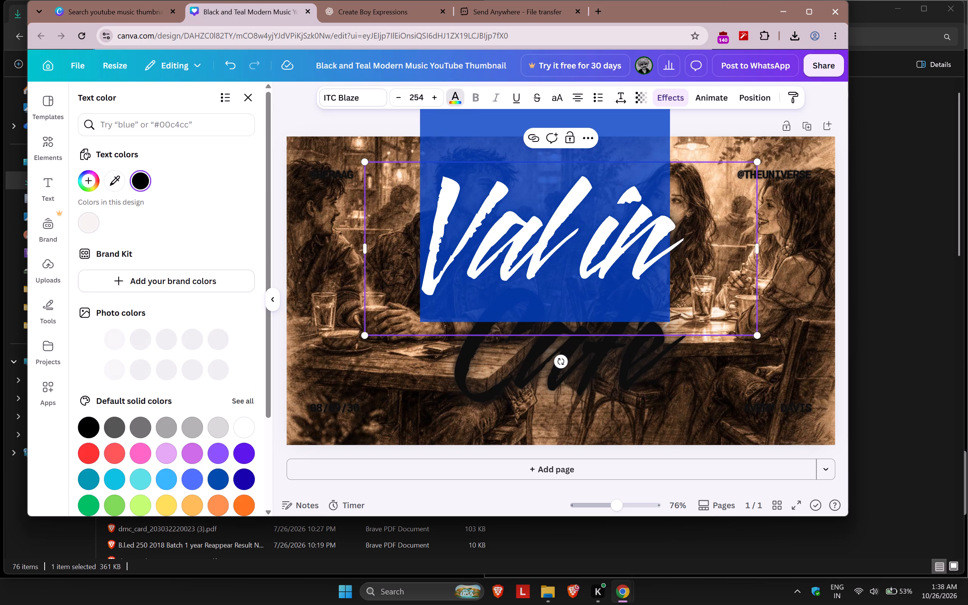
{"action": "left_click", "coordinate": [175, 455]}
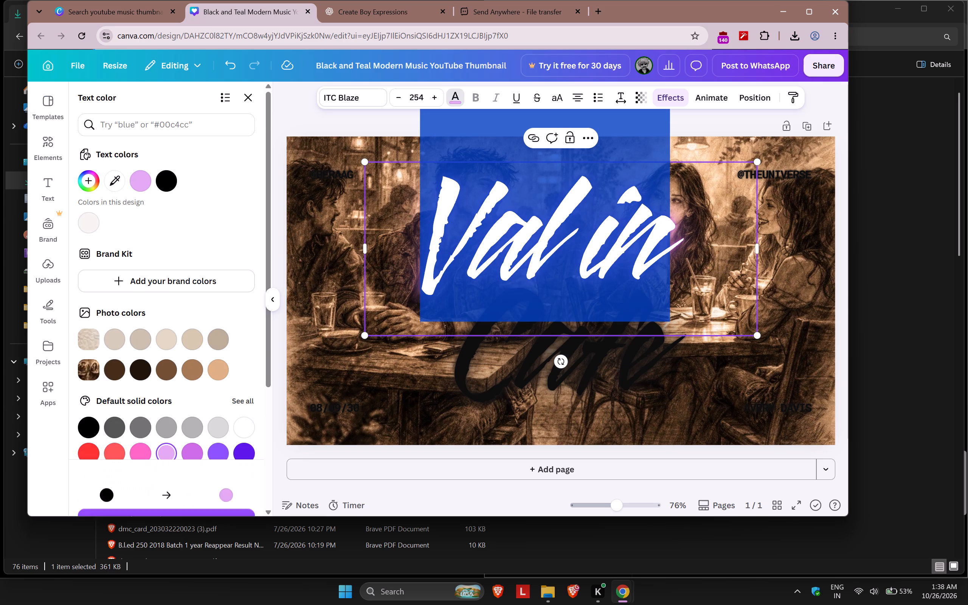
{"action": "left_click", "coordinate": [351, 390]}
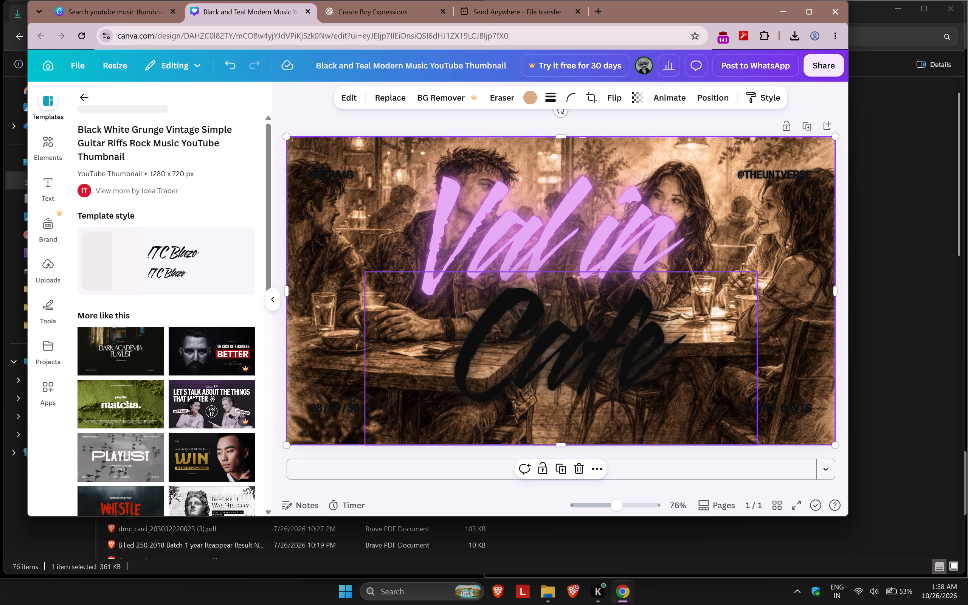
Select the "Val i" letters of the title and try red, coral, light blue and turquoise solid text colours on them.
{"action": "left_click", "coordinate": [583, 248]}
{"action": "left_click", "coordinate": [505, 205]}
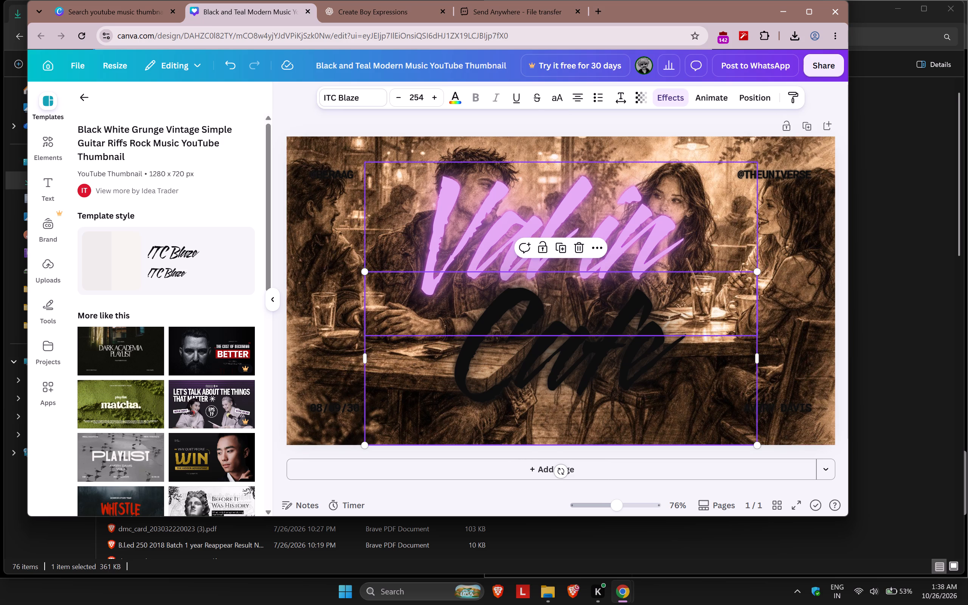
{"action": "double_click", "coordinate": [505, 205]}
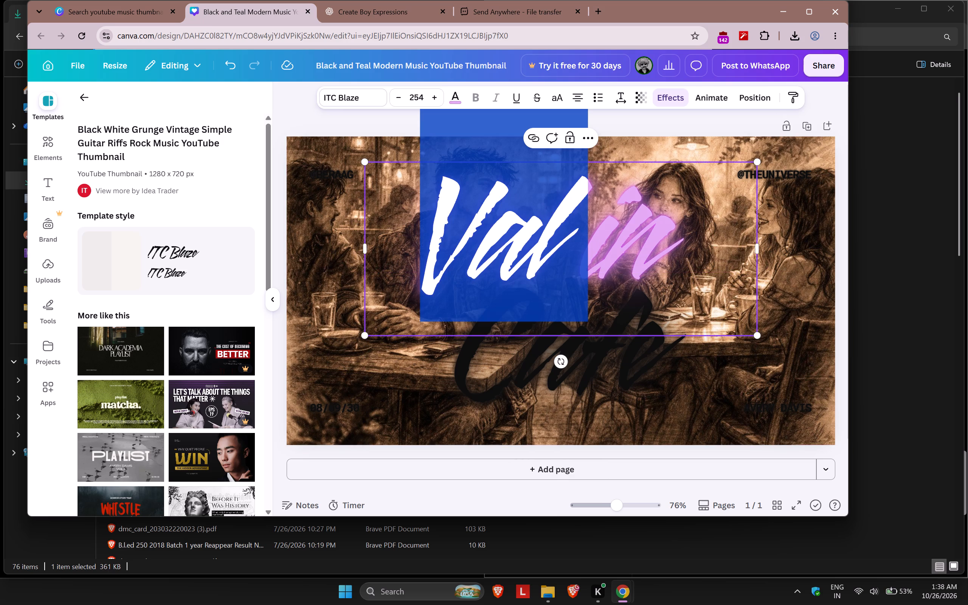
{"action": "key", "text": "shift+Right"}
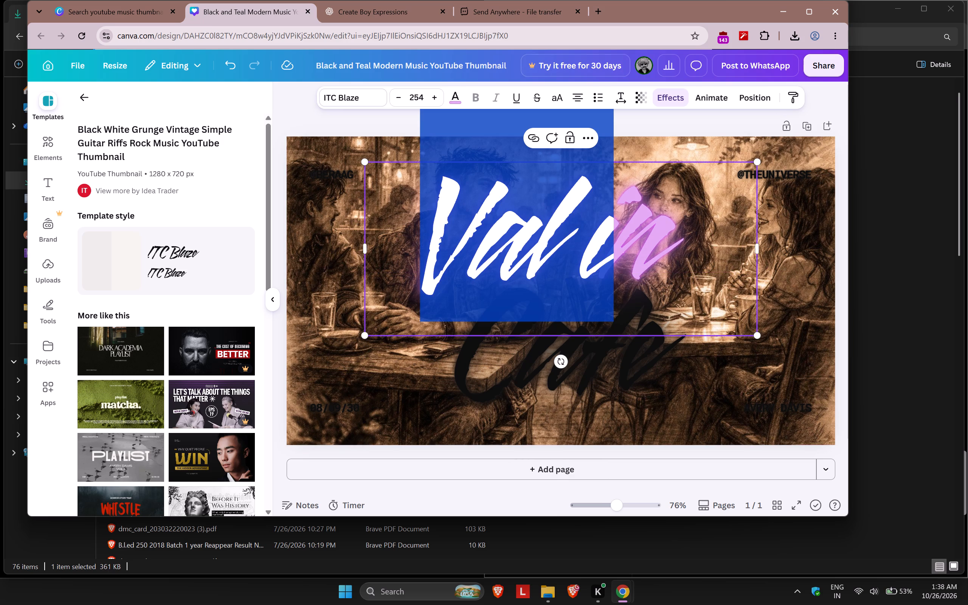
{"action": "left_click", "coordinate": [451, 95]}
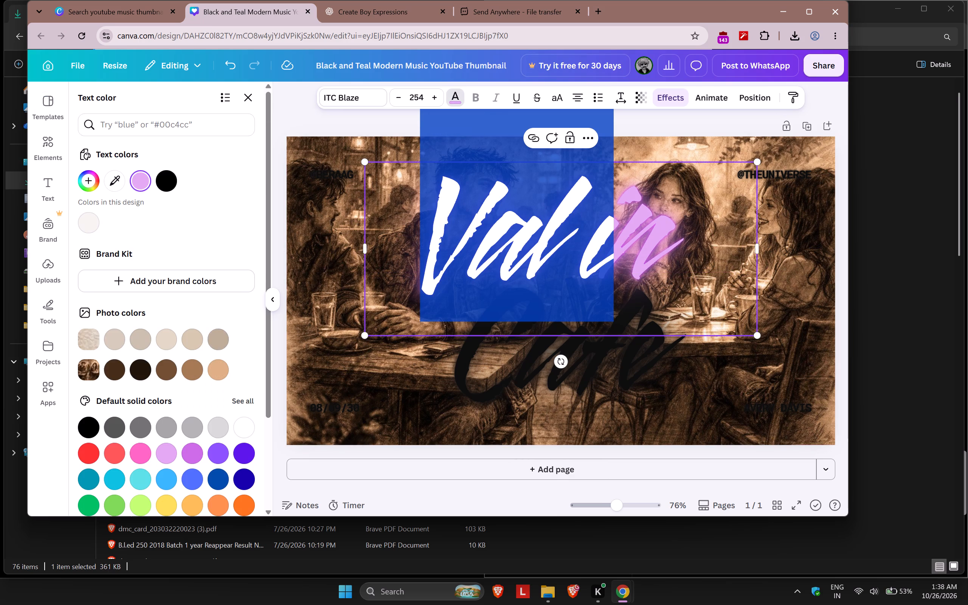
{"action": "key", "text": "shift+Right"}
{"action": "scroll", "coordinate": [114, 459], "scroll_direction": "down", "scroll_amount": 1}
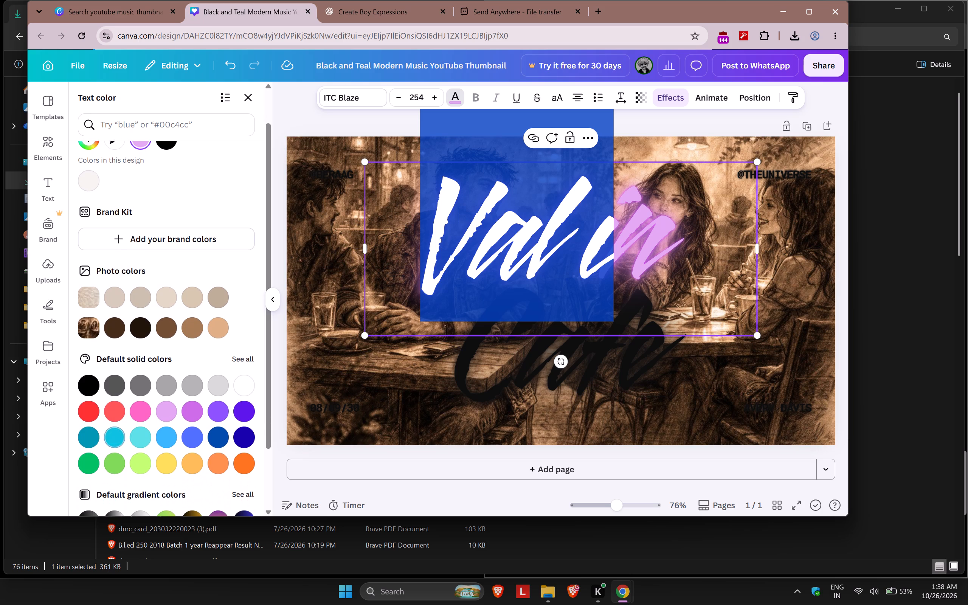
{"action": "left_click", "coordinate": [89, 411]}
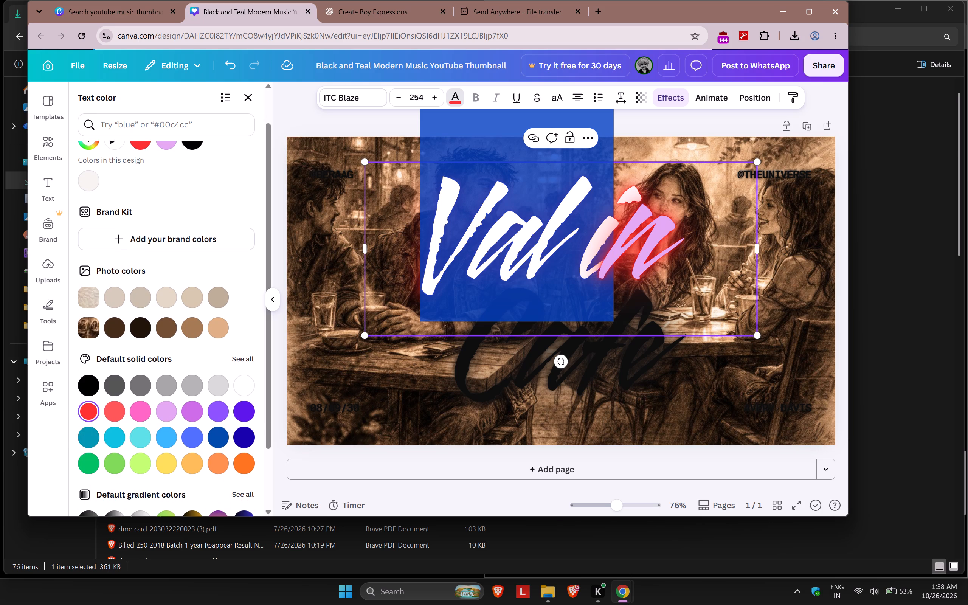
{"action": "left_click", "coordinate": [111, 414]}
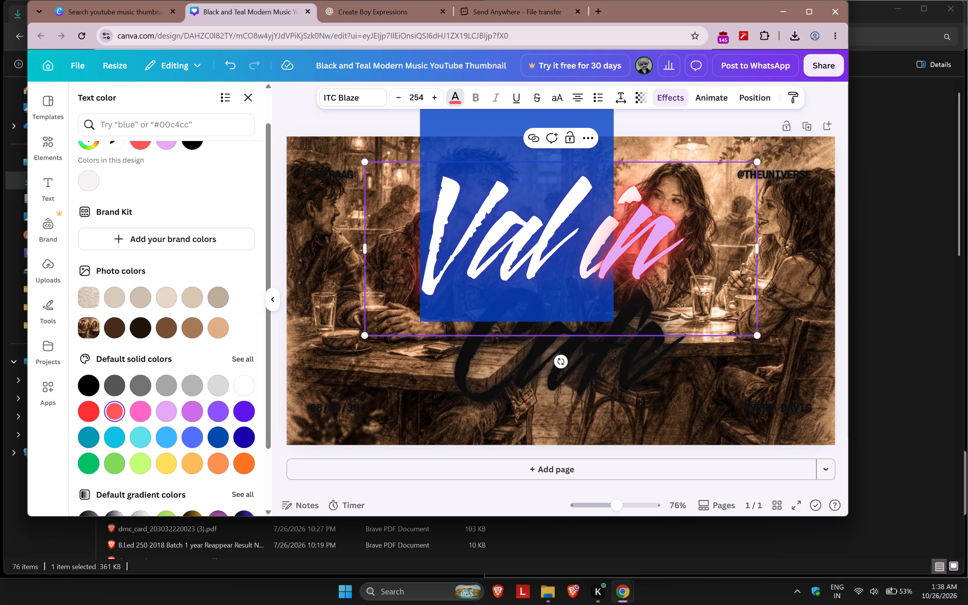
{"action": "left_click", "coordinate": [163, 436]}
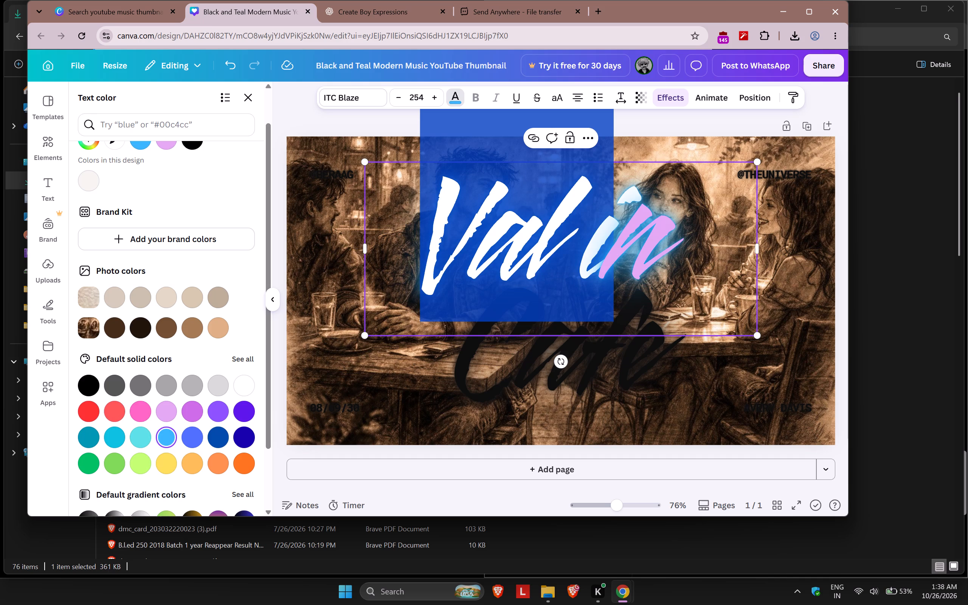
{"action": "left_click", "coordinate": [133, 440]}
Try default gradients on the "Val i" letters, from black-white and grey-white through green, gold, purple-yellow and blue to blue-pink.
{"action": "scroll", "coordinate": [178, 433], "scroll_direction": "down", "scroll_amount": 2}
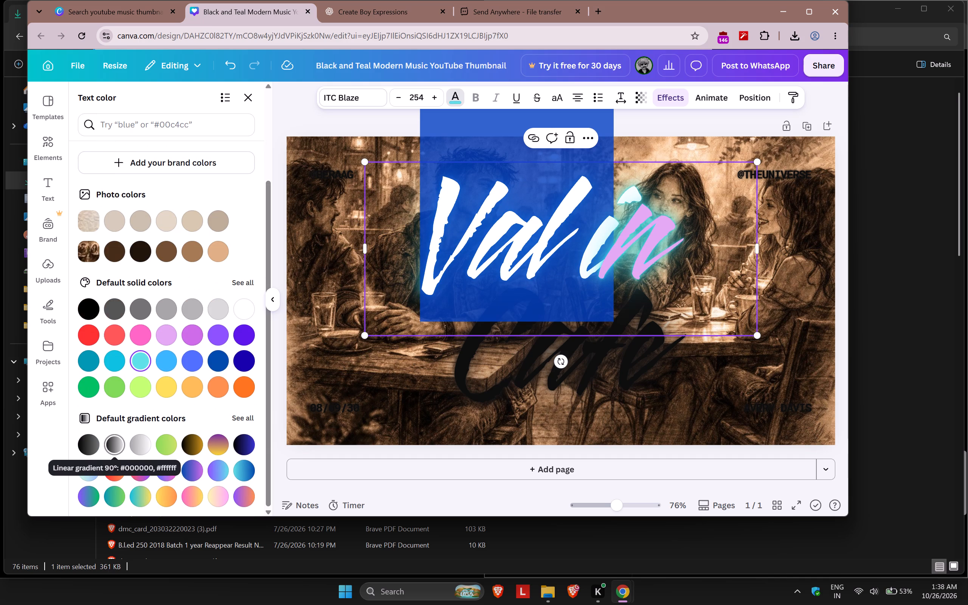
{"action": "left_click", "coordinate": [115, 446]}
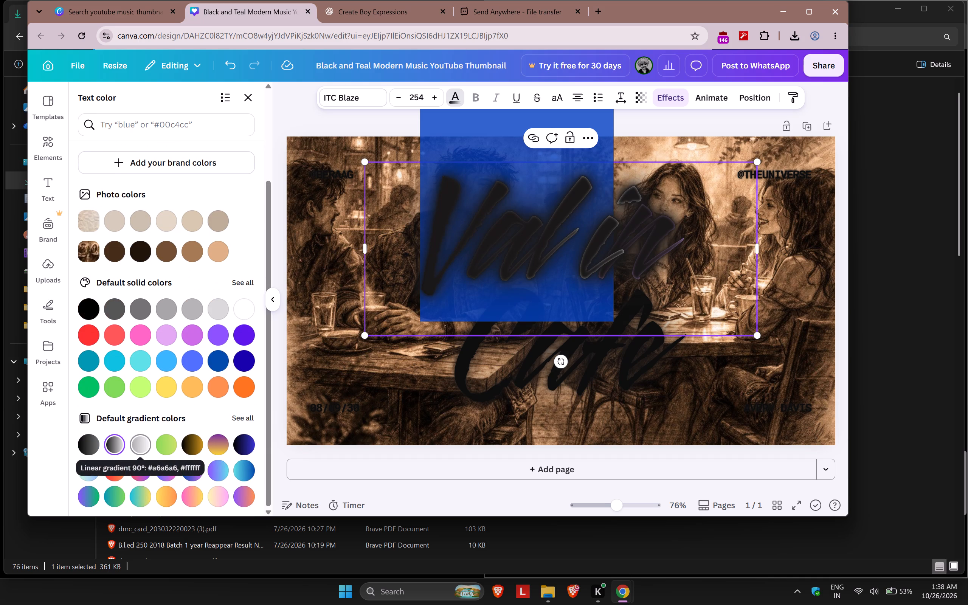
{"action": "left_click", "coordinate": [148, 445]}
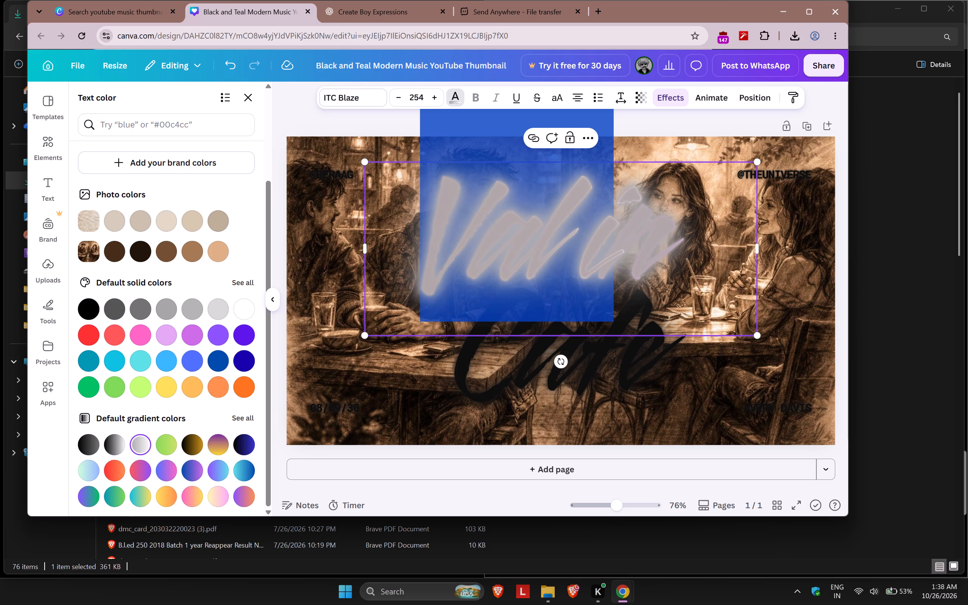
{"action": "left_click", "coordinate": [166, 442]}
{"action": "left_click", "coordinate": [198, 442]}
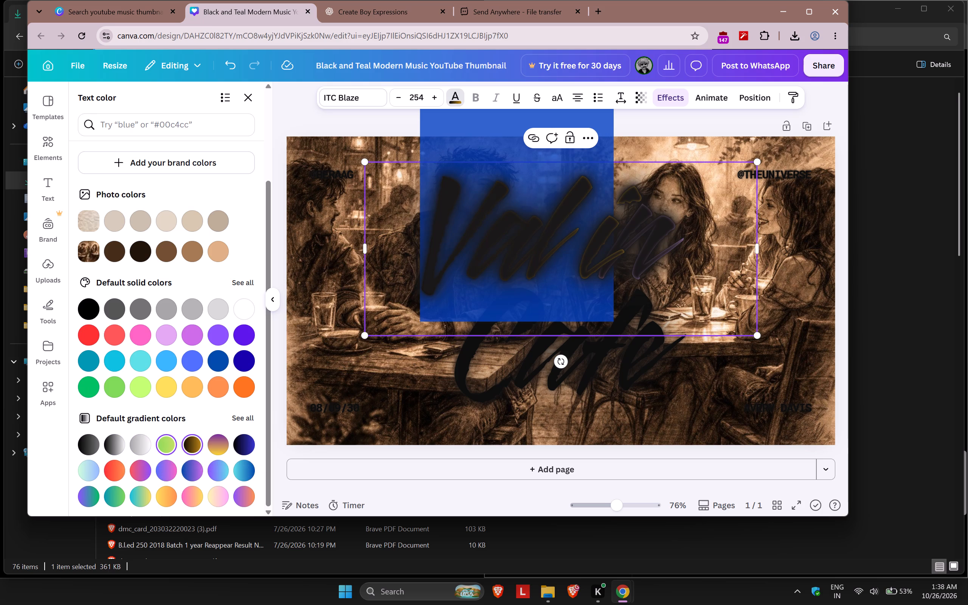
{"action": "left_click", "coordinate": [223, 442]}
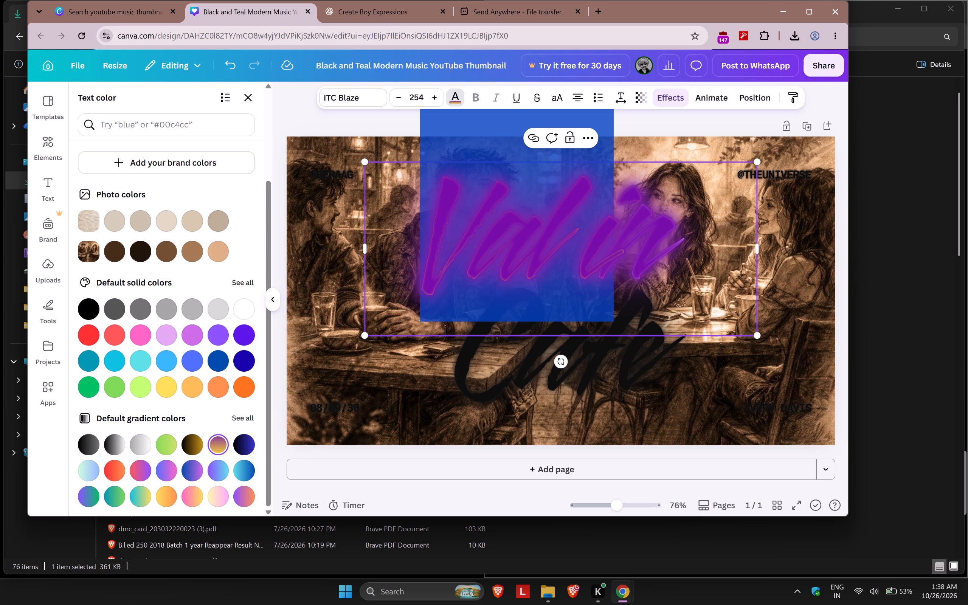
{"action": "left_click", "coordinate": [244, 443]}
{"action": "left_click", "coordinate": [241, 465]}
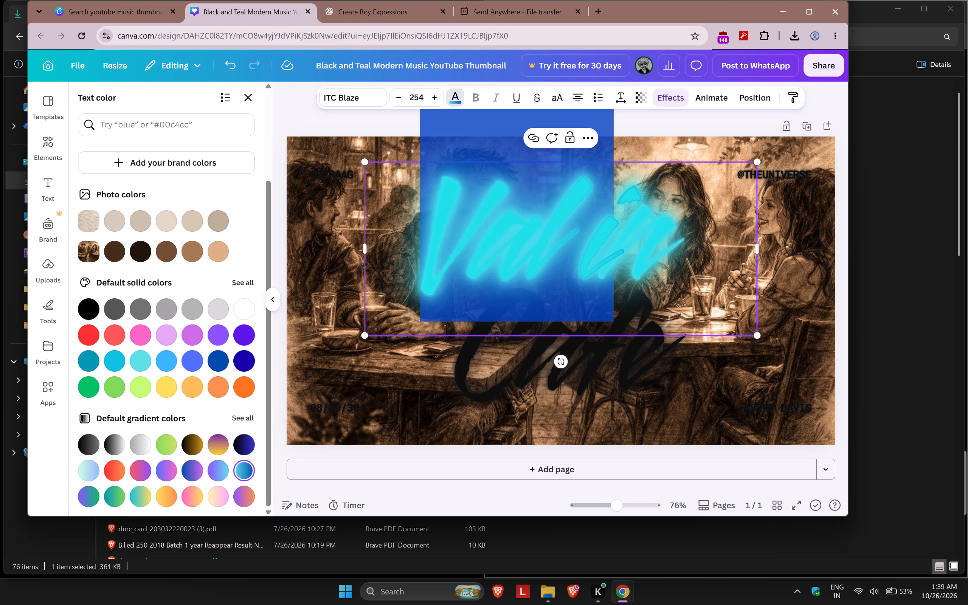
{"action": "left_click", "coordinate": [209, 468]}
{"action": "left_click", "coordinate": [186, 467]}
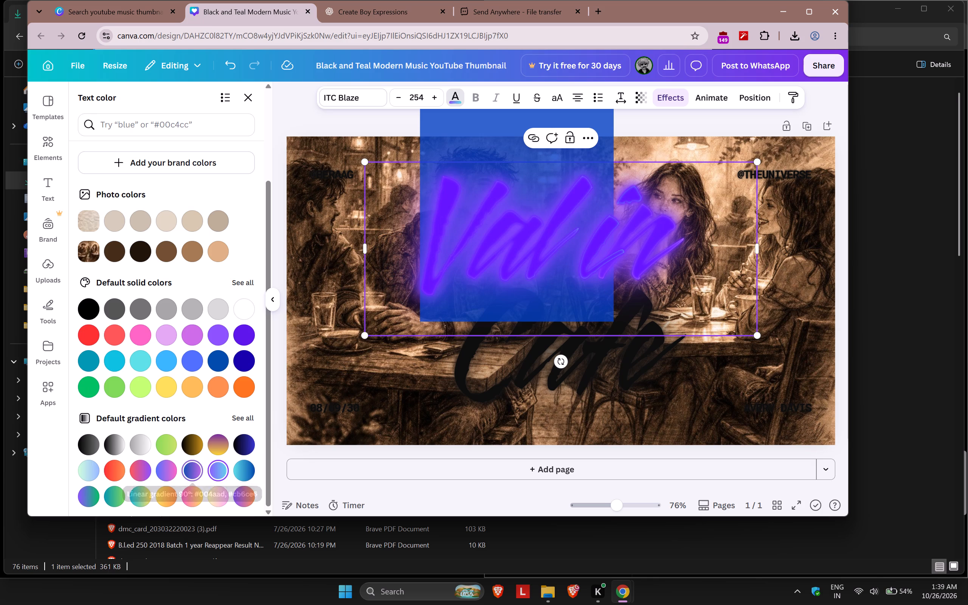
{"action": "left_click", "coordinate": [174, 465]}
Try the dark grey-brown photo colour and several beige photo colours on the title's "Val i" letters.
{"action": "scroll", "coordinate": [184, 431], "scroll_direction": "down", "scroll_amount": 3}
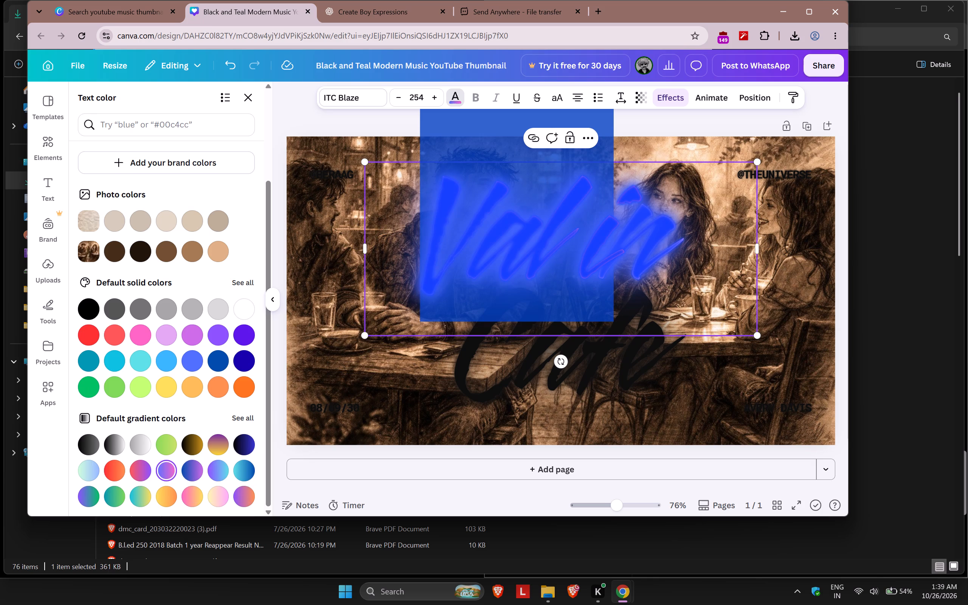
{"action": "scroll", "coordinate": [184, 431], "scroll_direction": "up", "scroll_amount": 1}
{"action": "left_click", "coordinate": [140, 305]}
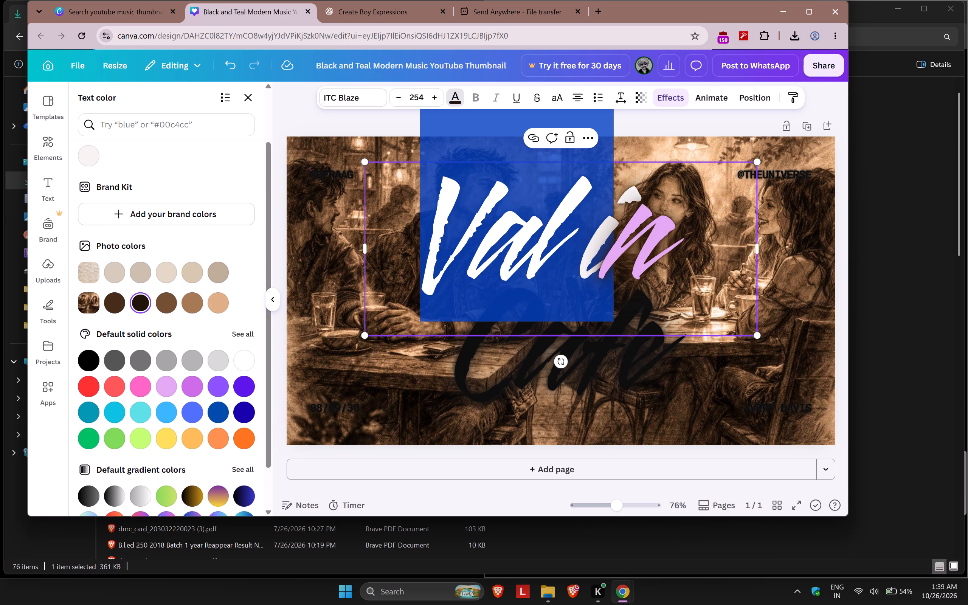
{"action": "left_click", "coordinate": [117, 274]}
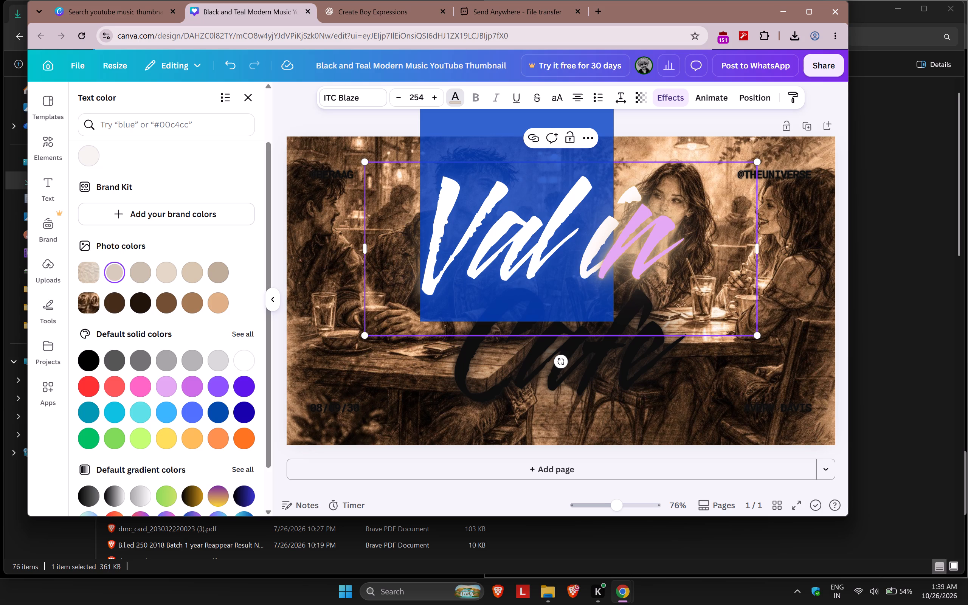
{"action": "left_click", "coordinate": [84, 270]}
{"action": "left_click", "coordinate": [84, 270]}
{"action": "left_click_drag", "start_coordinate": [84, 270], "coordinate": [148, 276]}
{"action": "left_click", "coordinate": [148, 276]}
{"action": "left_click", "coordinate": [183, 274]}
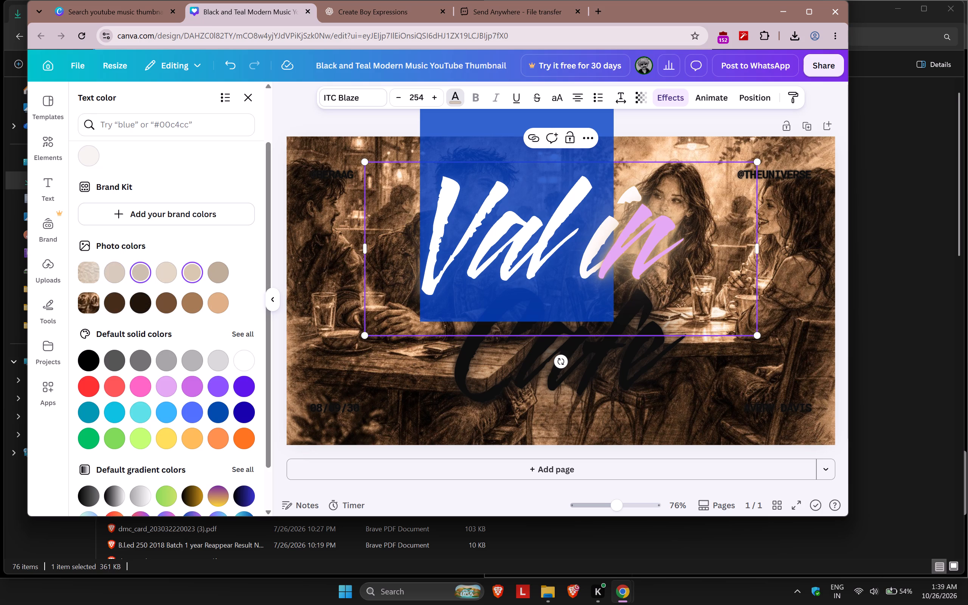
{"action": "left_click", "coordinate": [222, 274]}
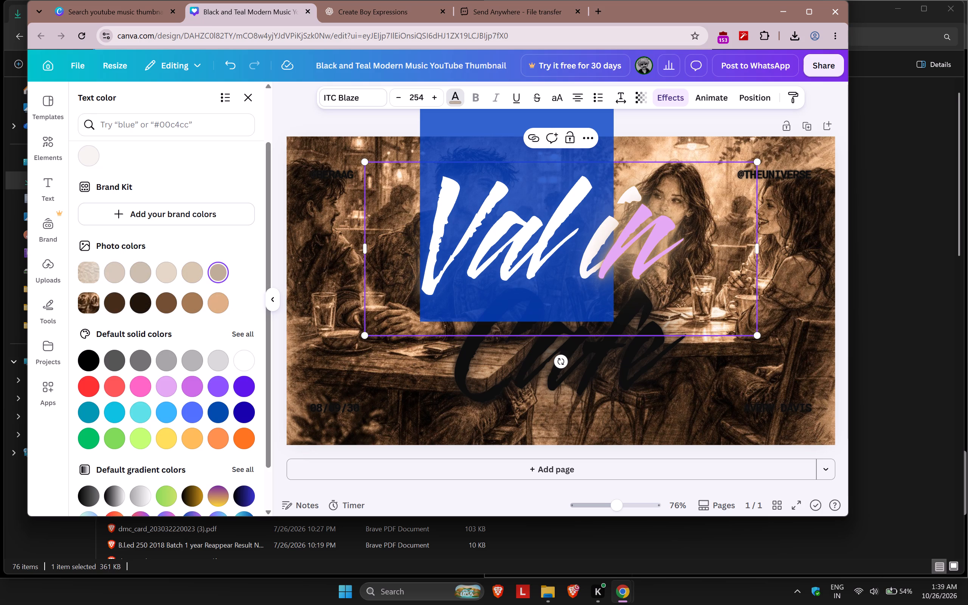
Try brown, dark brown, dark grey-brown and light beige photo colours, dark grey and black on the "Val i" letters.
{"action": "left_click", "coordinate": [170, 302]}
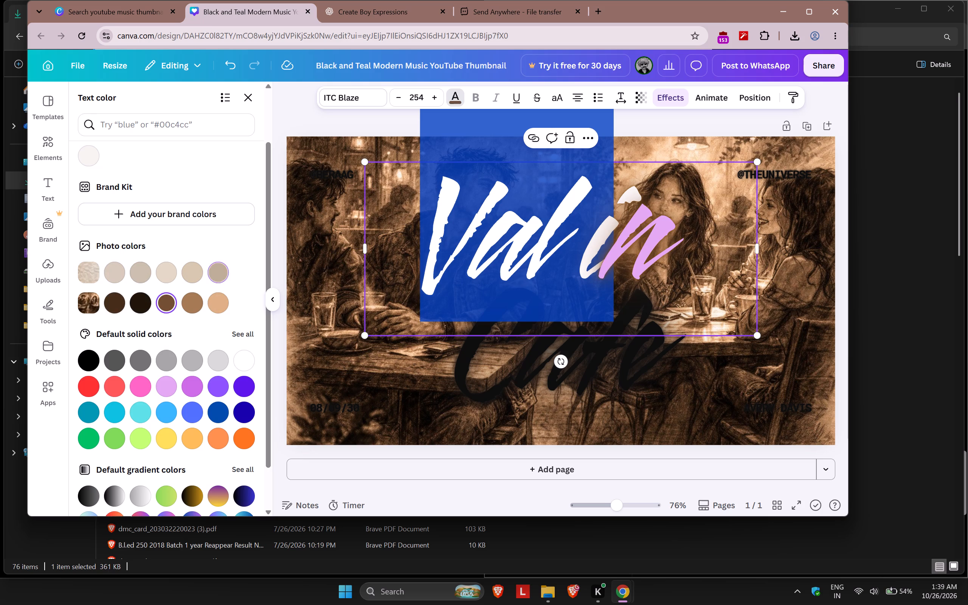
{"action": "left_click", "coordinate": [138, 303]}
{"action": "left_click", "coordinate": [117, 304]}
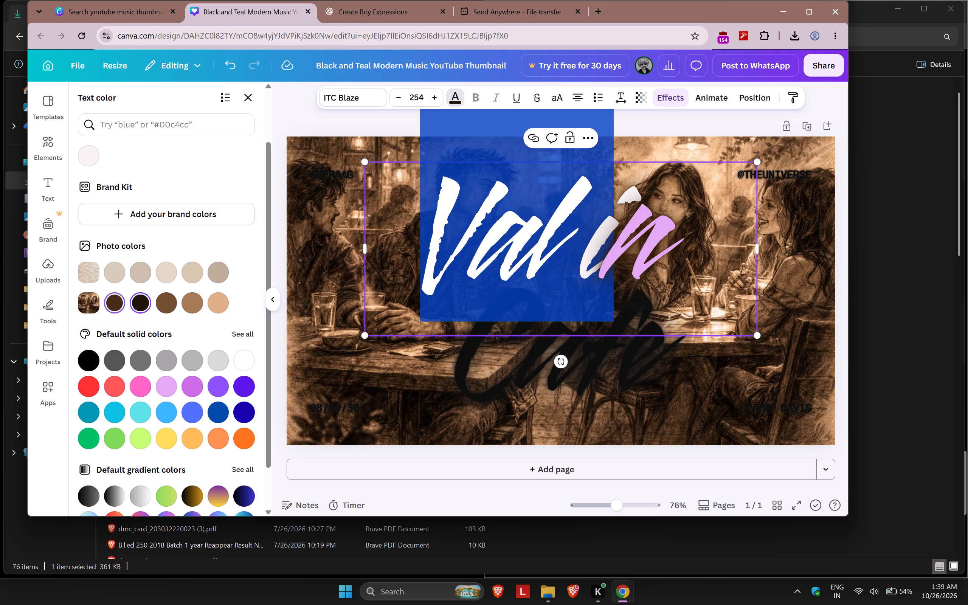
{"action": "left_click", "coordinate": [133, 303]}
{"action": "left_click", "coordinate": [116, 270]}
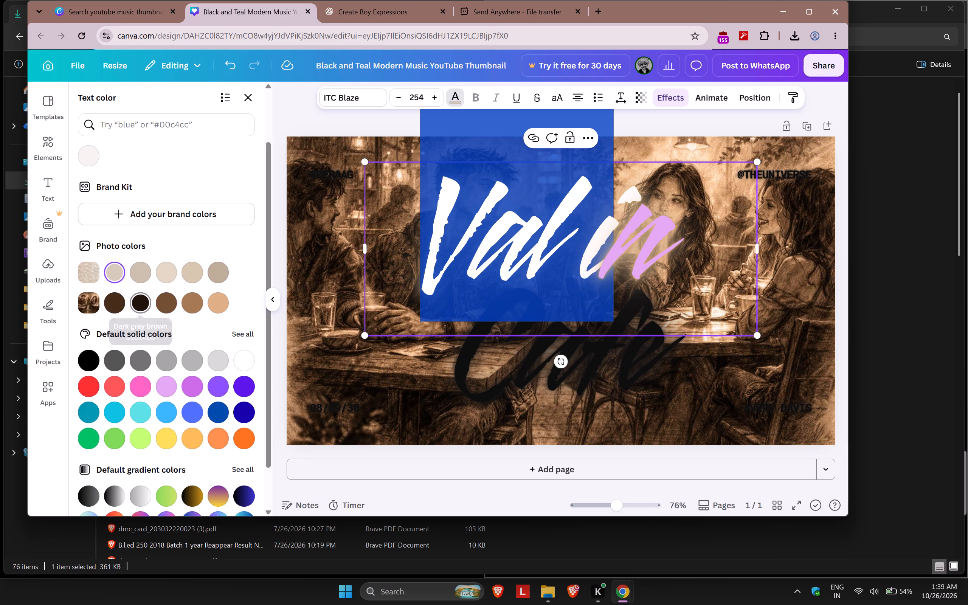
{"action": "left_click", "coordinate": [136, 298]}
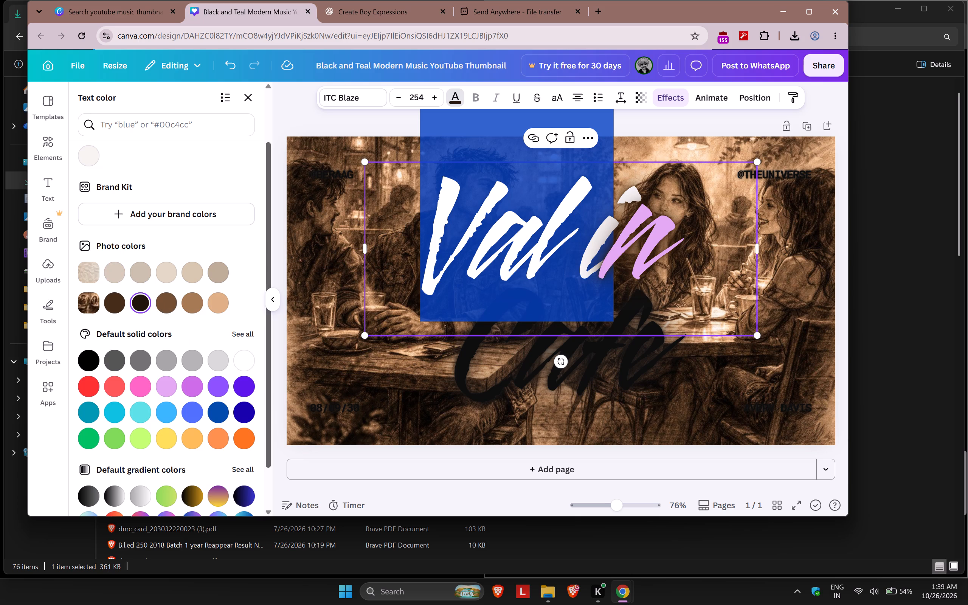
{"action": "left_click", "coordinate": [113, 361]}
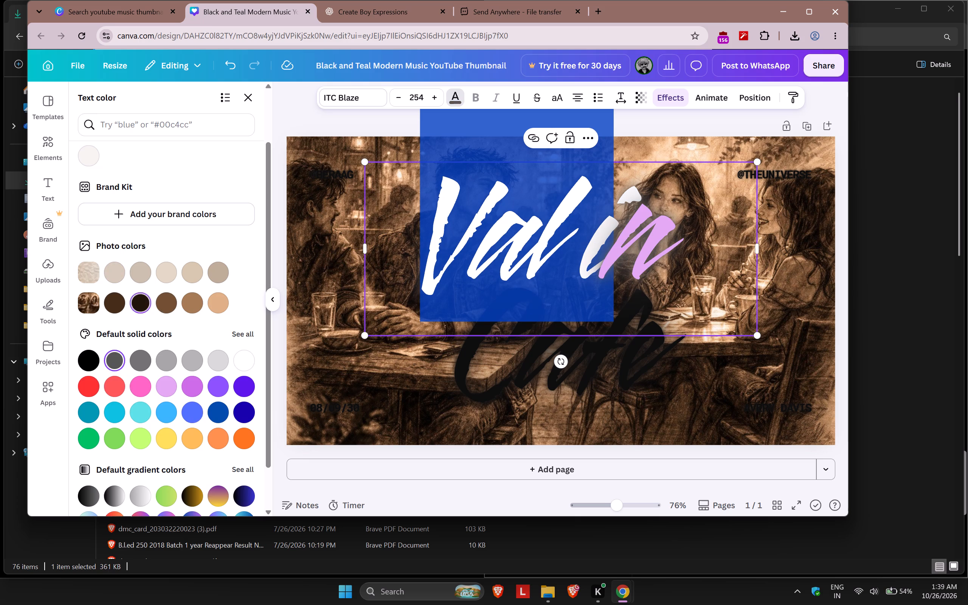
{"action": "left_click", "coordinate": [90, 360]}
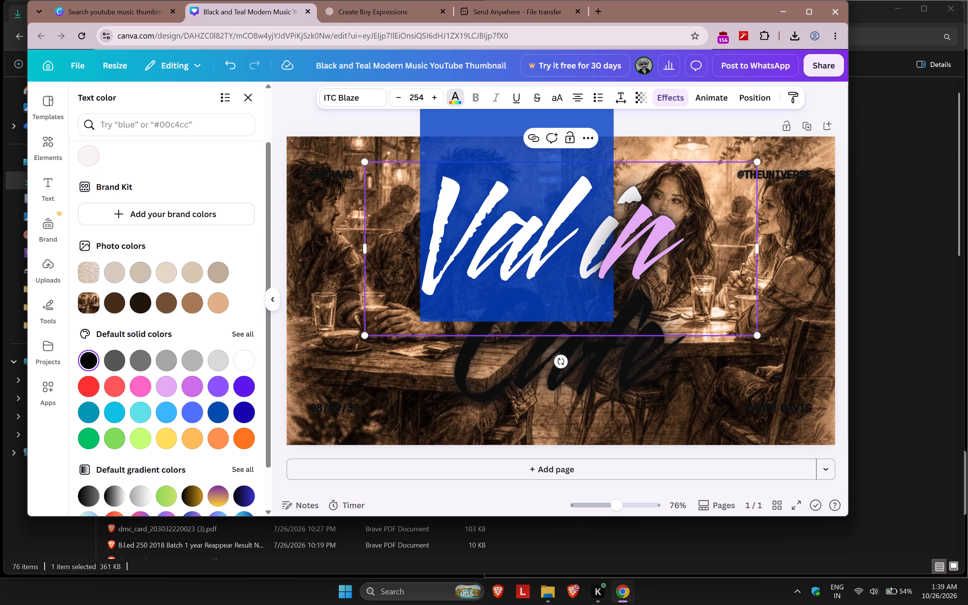
{"action": "left_click", "coordinate": [527, 391]}
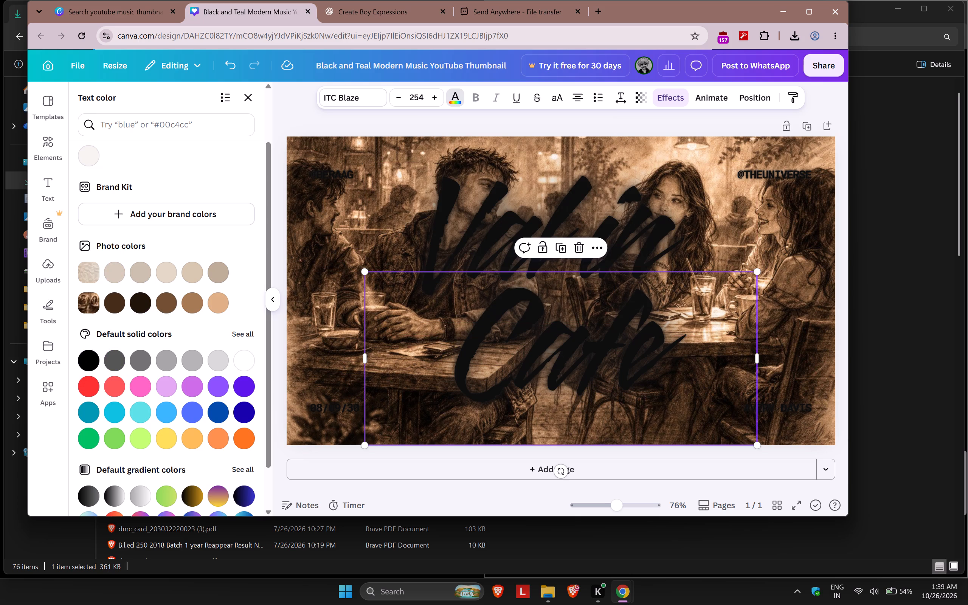
{"action": "left_click", "coordinate": [475, 226]}
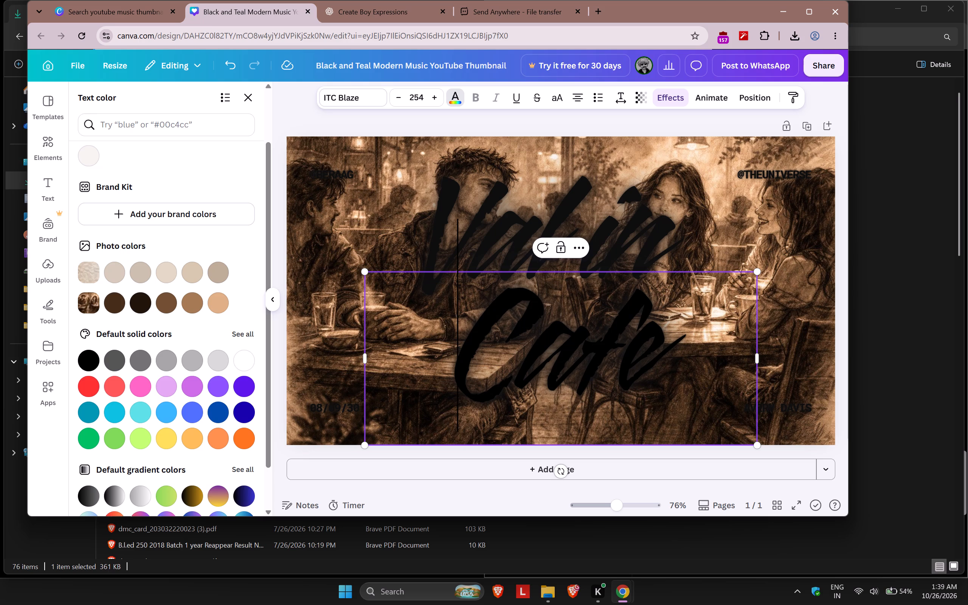
{"action": "triple_click", "coordinate": [509, 190]}
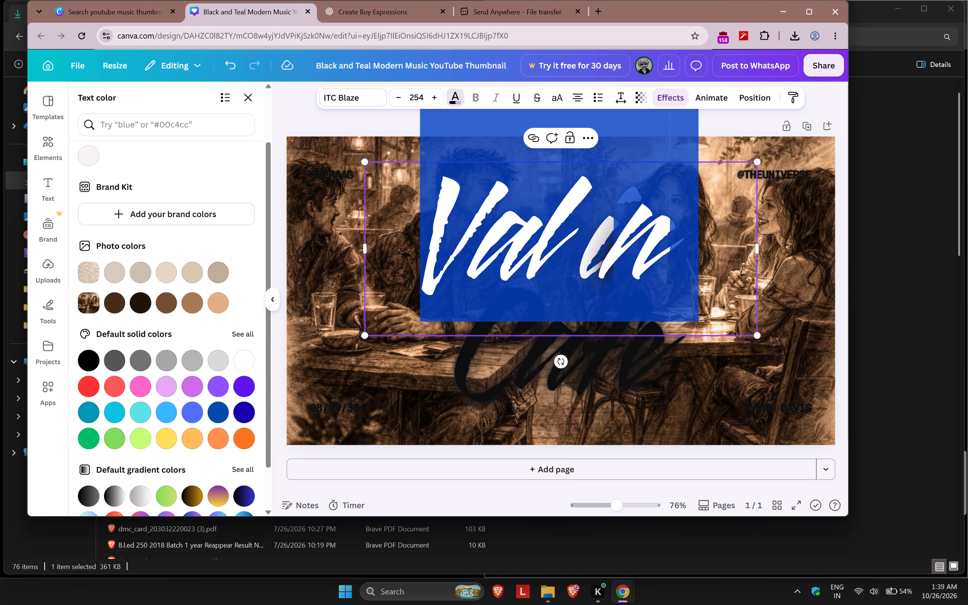
{"action": "left_click", "coordinate": [532, 216]}
{"action": "left_click_drag", "start_coordinate": [551, 231], "coordinate": [577, 234]}
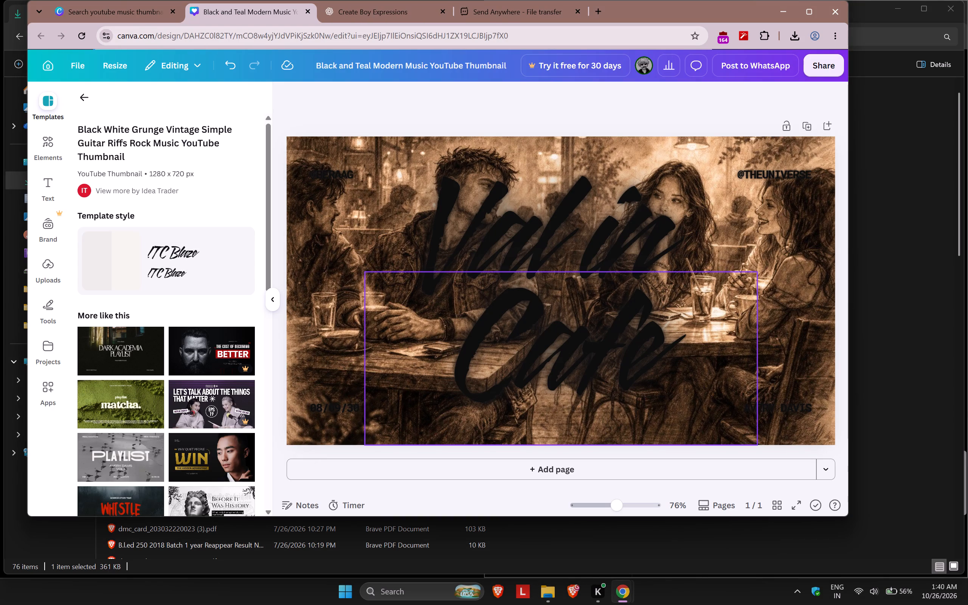
{"action": "double_click", "coordinate": [486, 211]}
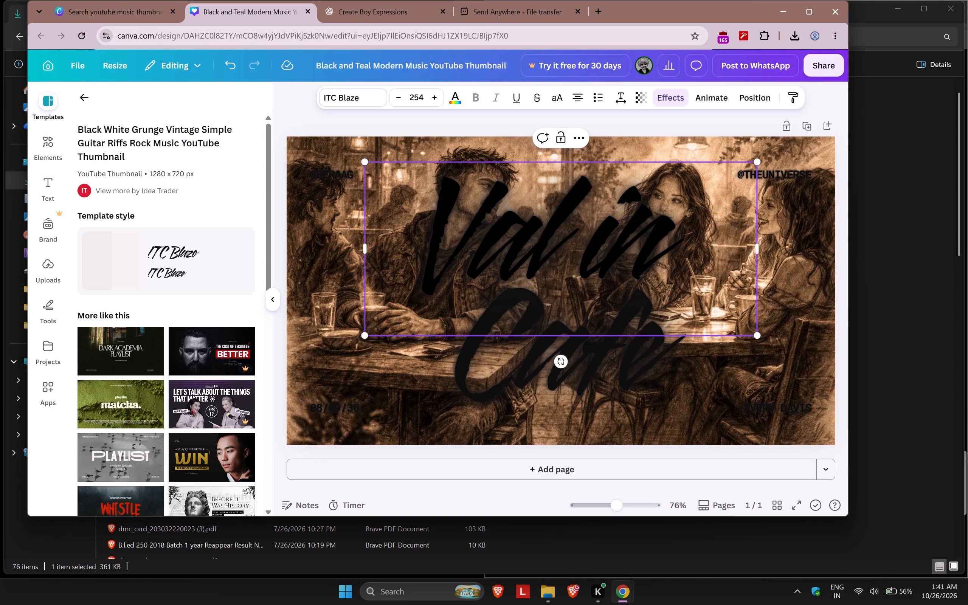
{"action": "left_click", "coordinate": [457, 95]}
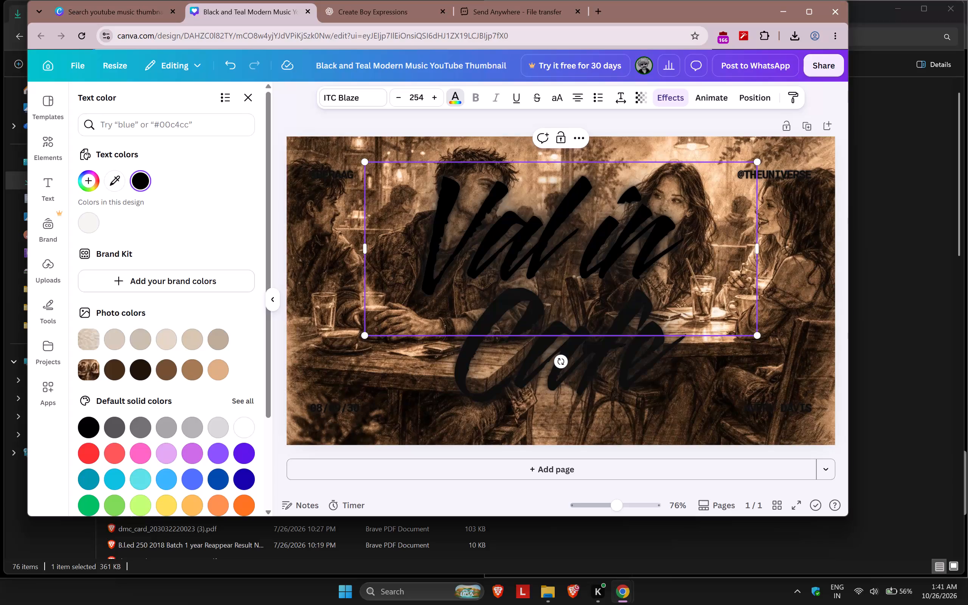
{"action": "scroll", "coordinate": [147, 374], "scroll_direction": "down", "scroll_amount": 3}
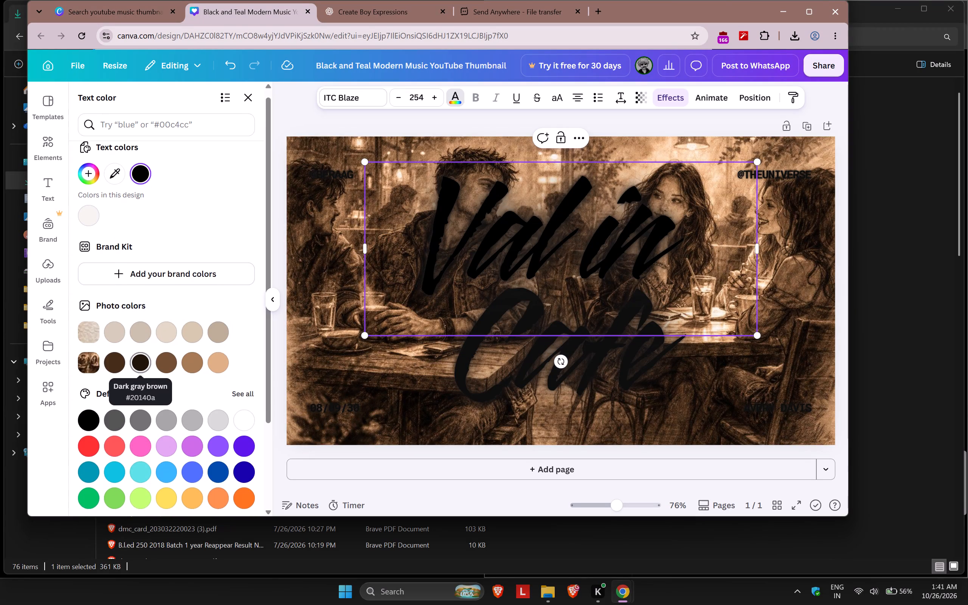
{"action": "scroll", "coordinate": [147, 374], "scroll_direction": "down", "scroll_amount": 3}
{"action": "scroll", "coordinate": [147, 374], "scroll_direction": "up", "scroll_amount": 2}
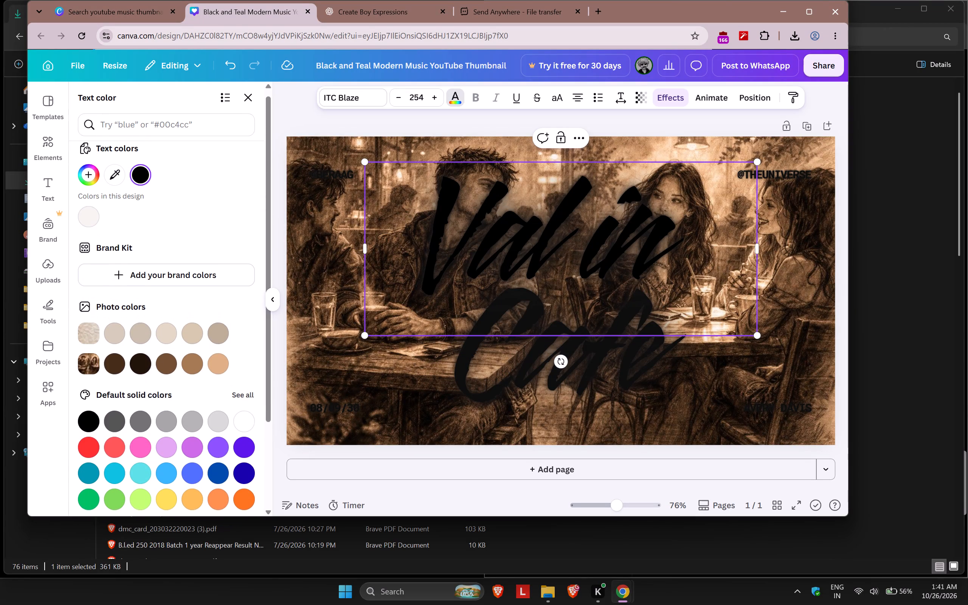
{"action": "scroll", "coordinate": [147, 374], "scroll_direction": "up", "scroll_amount": 1}
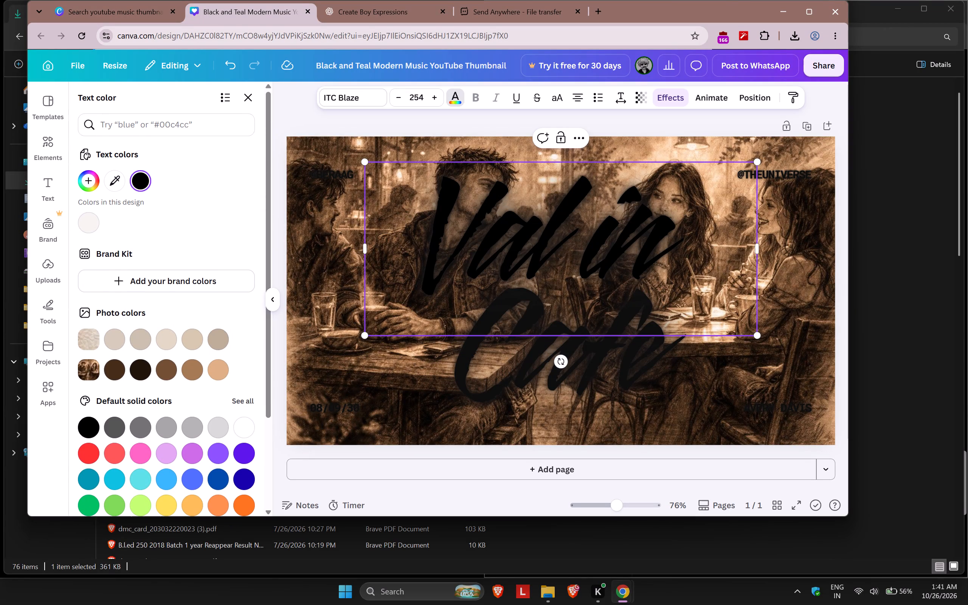
{"action": "left_click", "coordinate": [93, 183]}
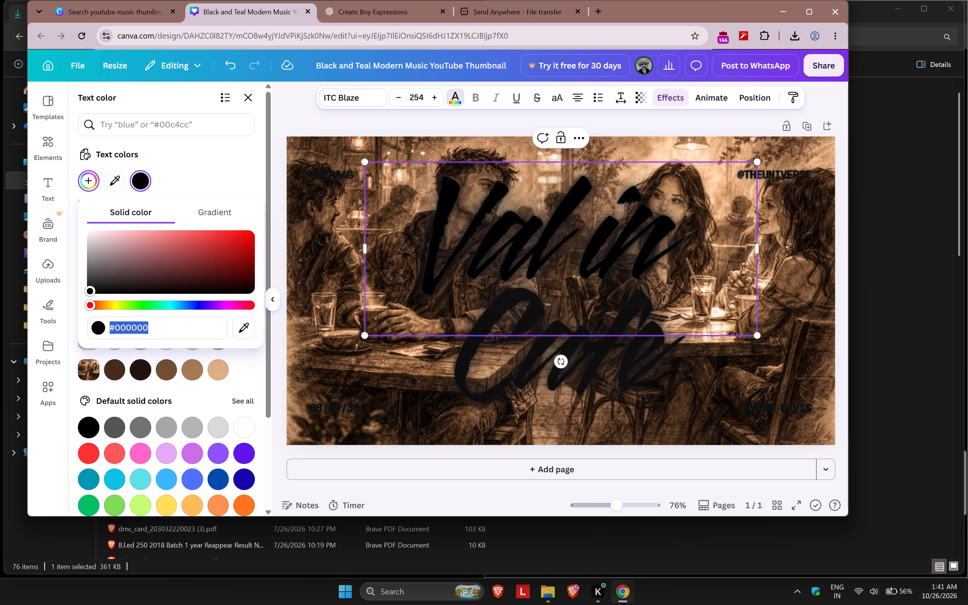
{"action": "key", "text": "ctrl+v"}
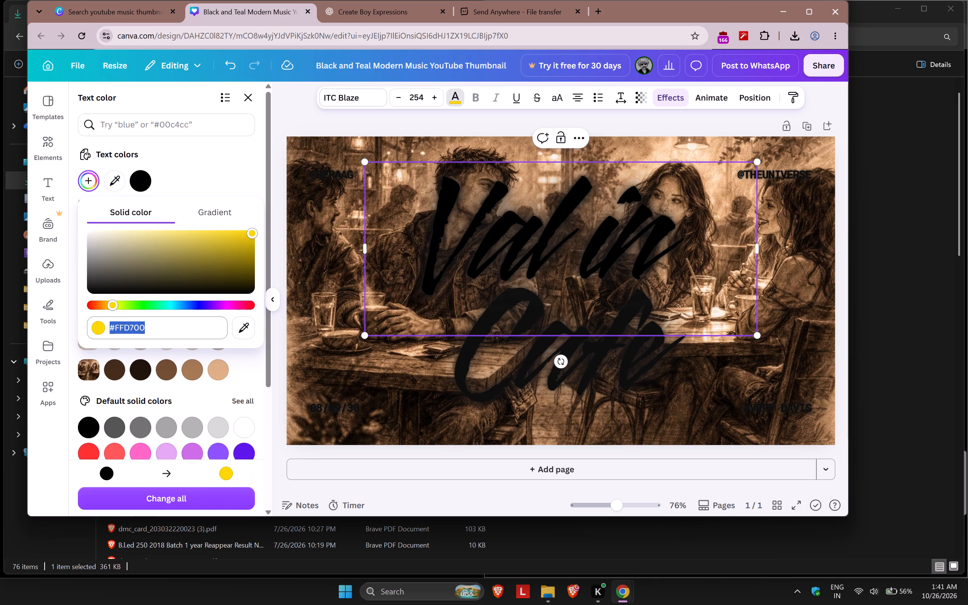
{"action": "left_click", "coordinate": [150, 499]}
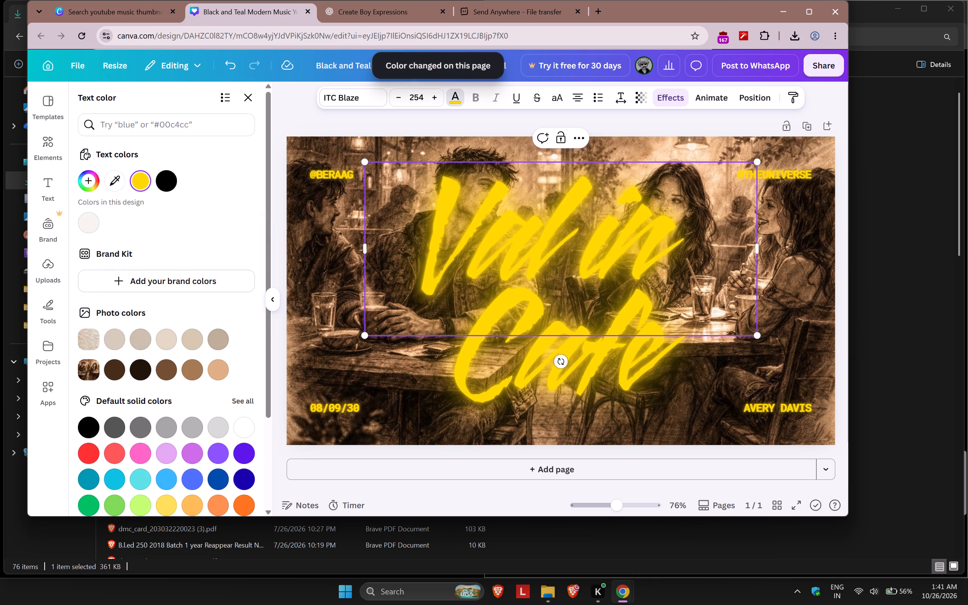
Select the whole "Val in" title text and reduce its font size to 115.
{"action": "left_click", "coordinate": [320, 411]}
{"action": "left_click", "coordinate": [504, 270]}
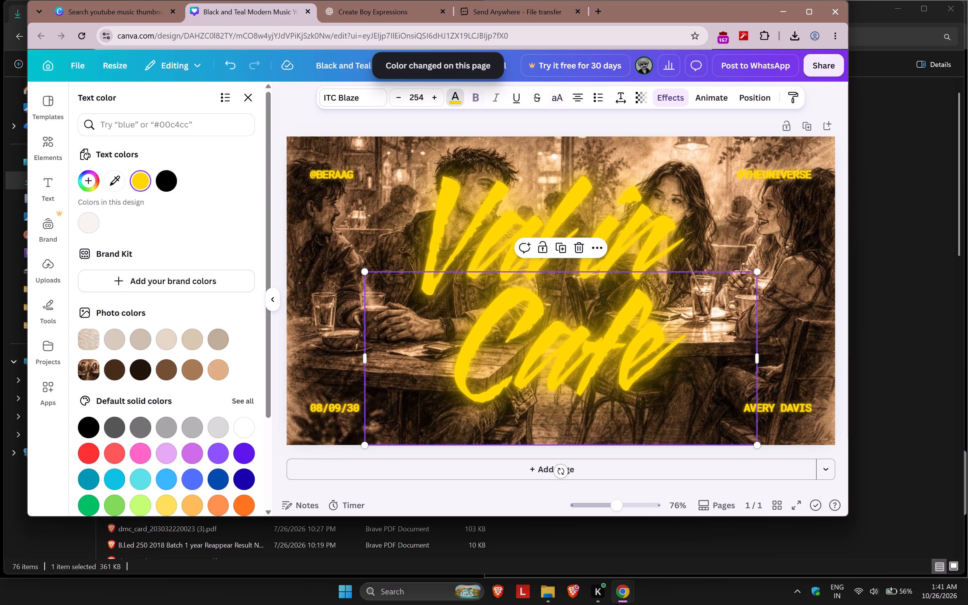
{"action": "left_click", "coordinate": [516, 221]}
{"action": "double_click", "coordinate": [516, 221]}
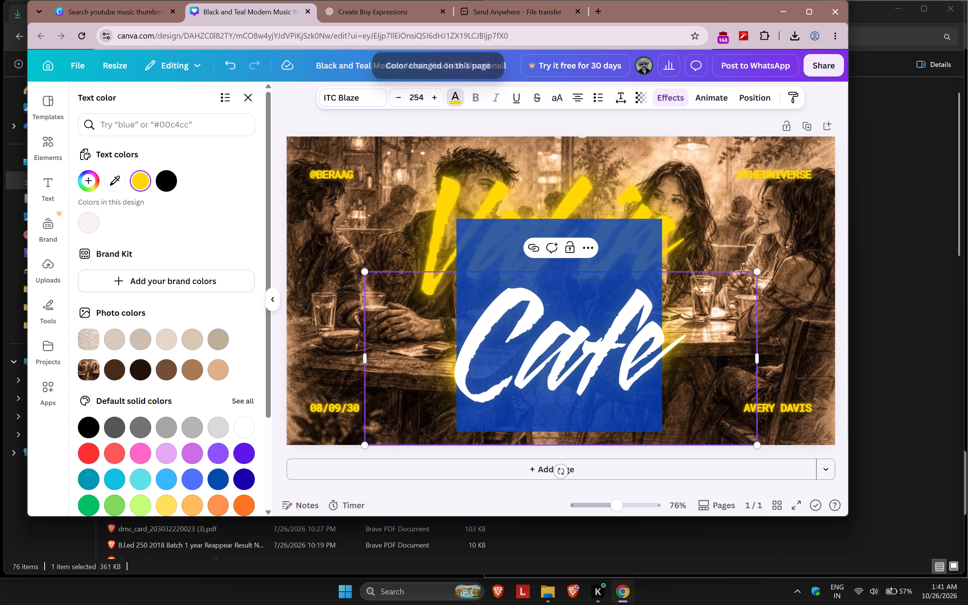
{"action": "left_click", "coordinate": [330, 371]}
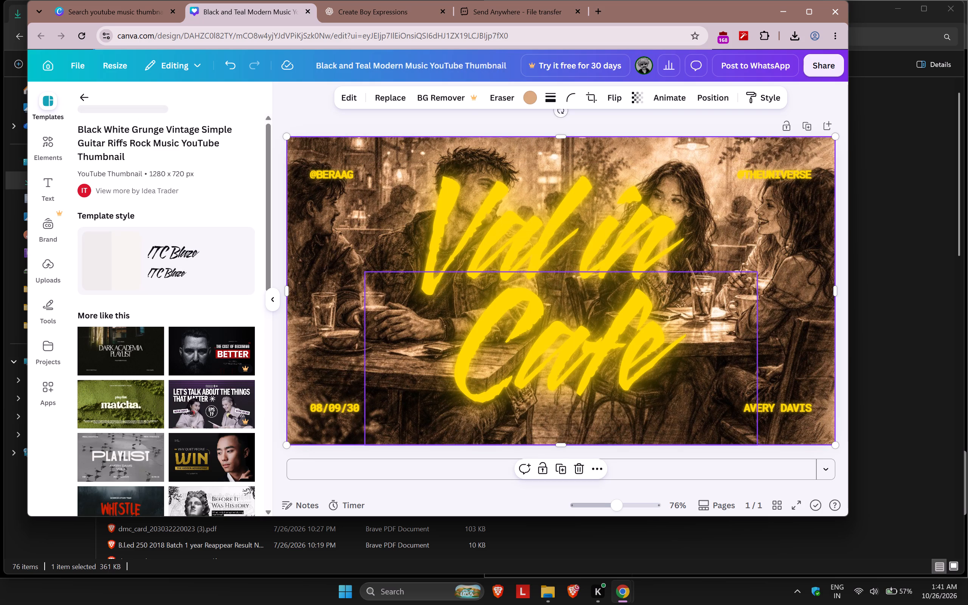
{"action": "triple_click", "coordinate": [526, 213]}
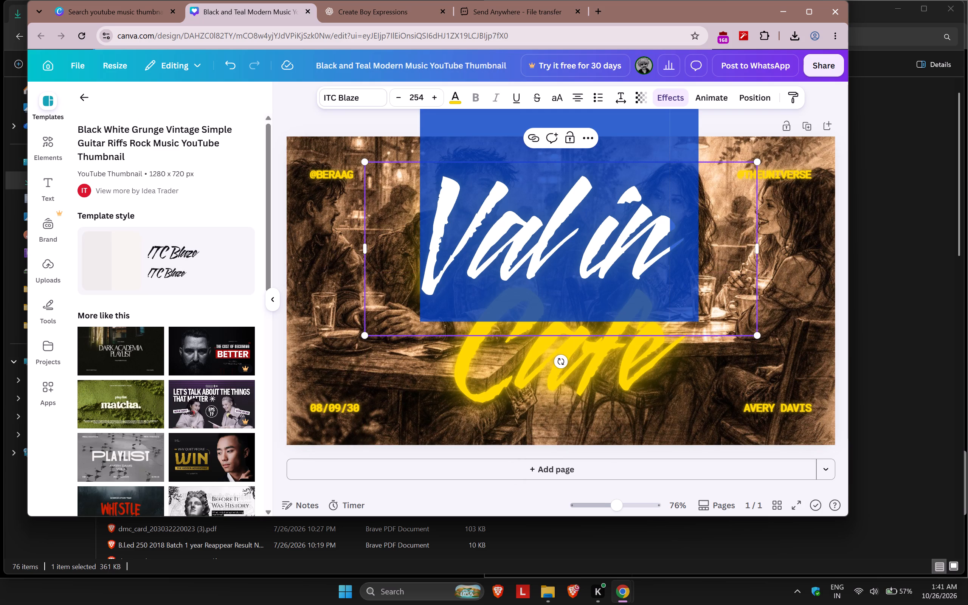
{"action": "left_click", "coordinate": [394, 152]}
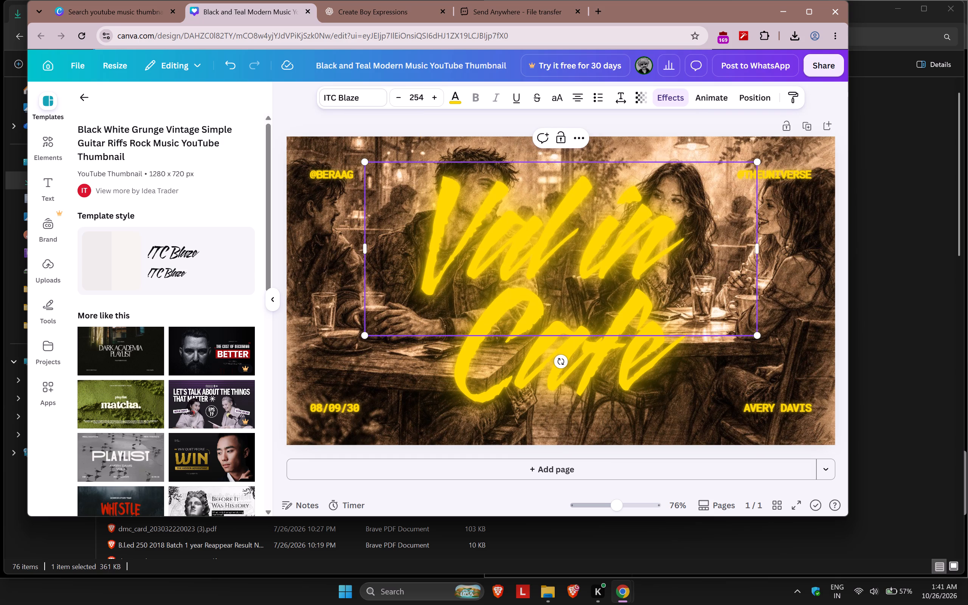
{"action": "key", "text": "shift+Right"}
{"action": "key", "text": "shift+Right"}
{"action": "key", "text": "shift+Right"}
{"action": "key", "text": "shift+Right"}
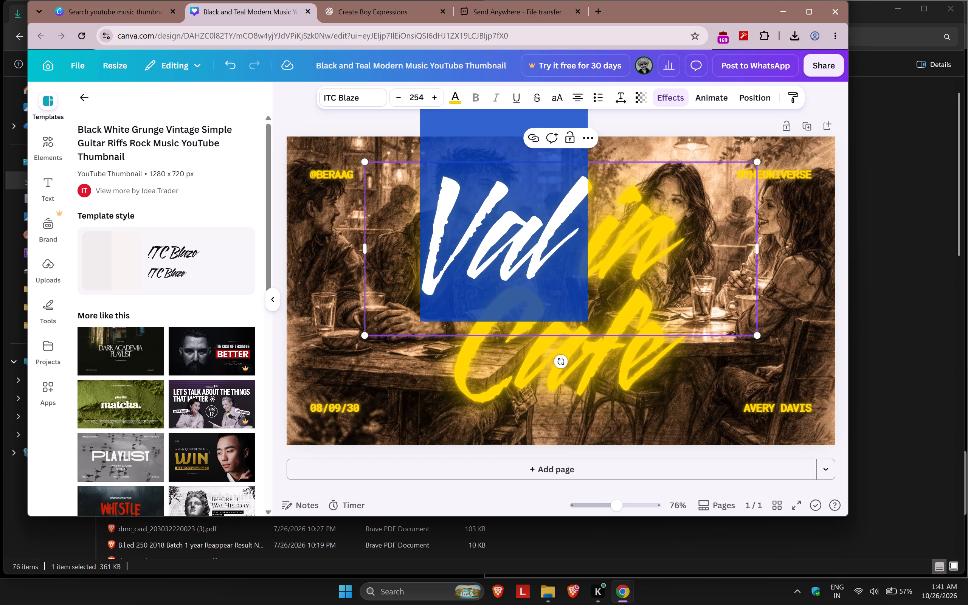
{"action": "key", "text": "shift+Right"}
{"action": "key", "text": "shift+Right"}
{"action": "key", "text": "shift+Right"}
{"action": "triple_click", "coordinate": [399, 92]}
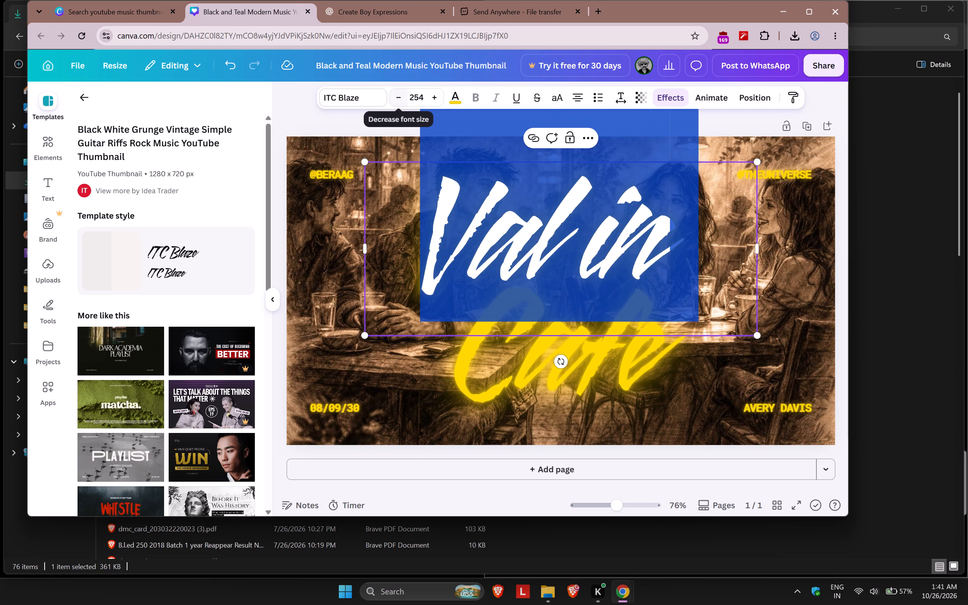
{"action": "double_click", "coordinate": [399, 92]}
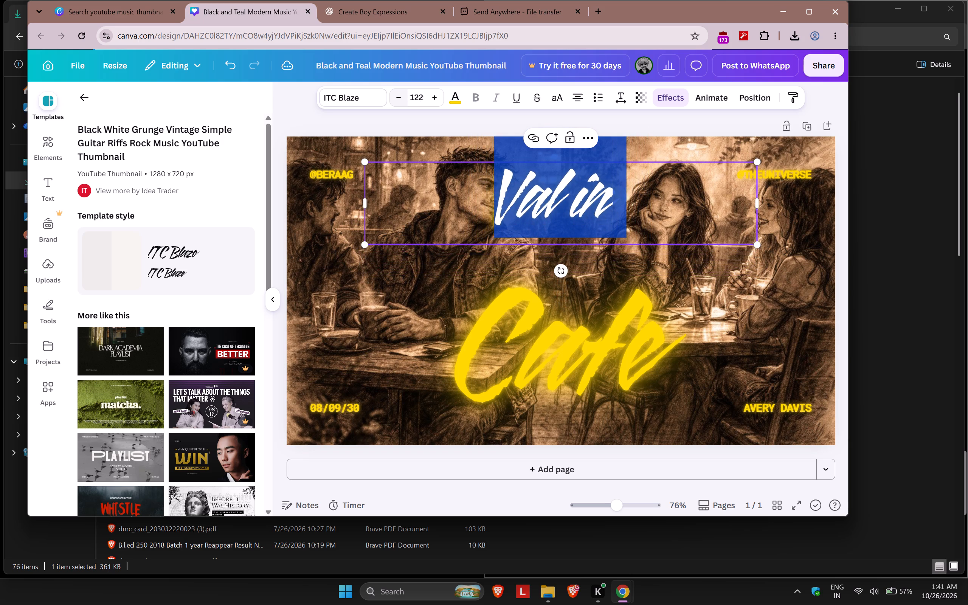
{"action": "left_click", "coordinate": [385, 206]}
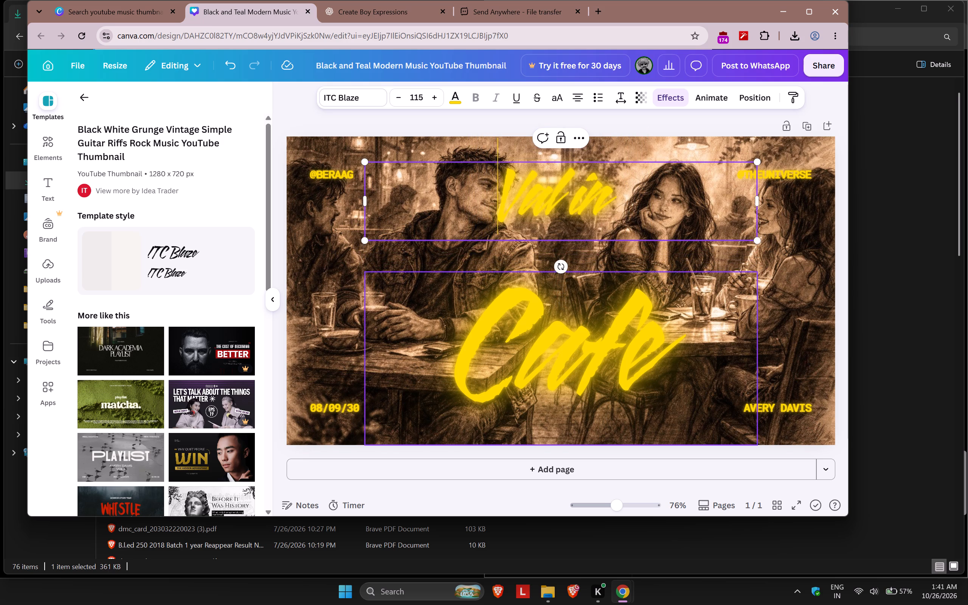
Move the "Val in" text down so it sits just above and to the left of "Cafe".
{"action": "left_click", "coordinate": [394, 347]}
{"action": "left_click", "coordinate": [558, 208]}
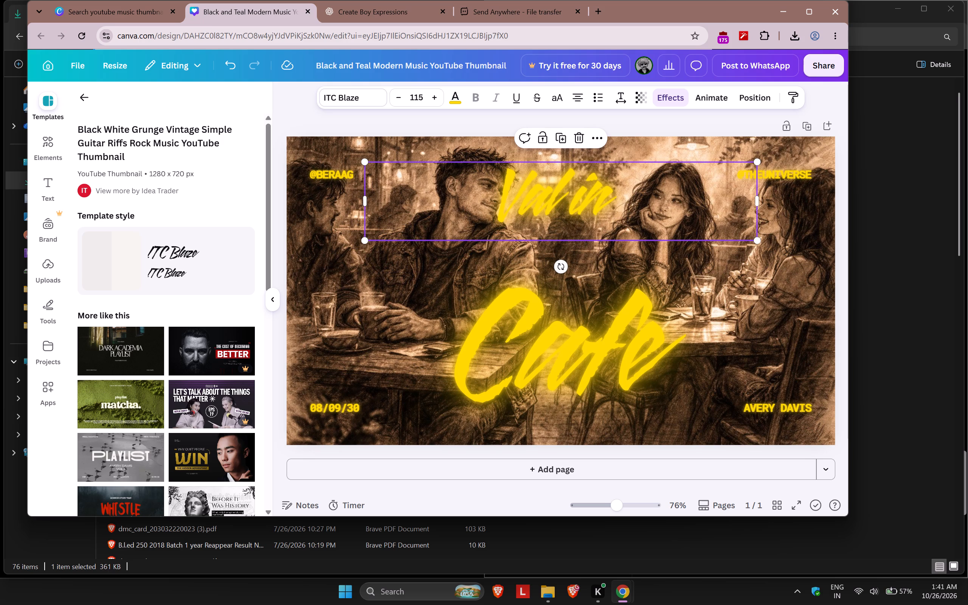
{"action": "left_click_drag", "start_coordinate": [554, 200], "coordinate": [565, 261]}
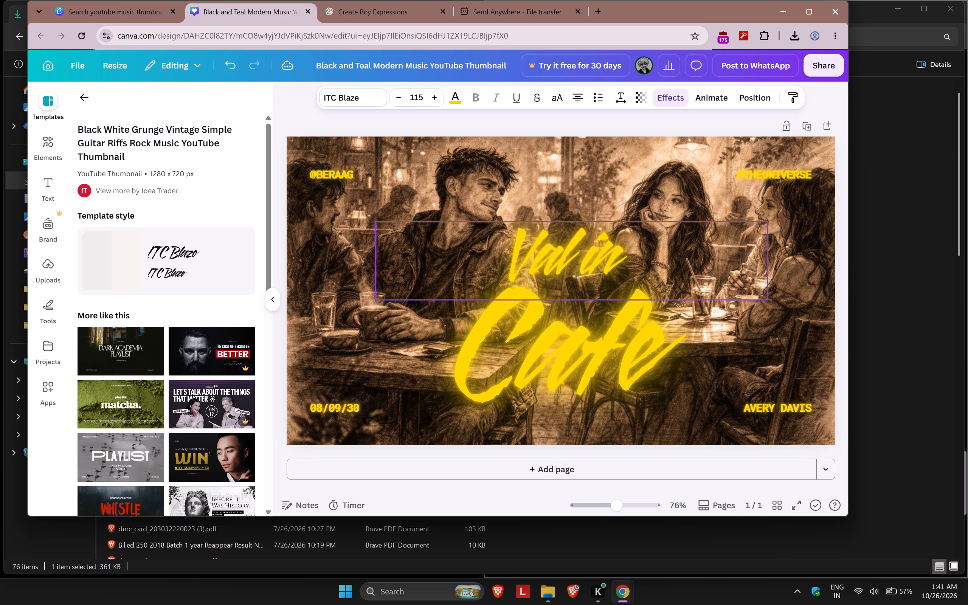
{"action": "left_click_drag", "start_coordinate": [565, 261], "coordinate": [451, 268]}
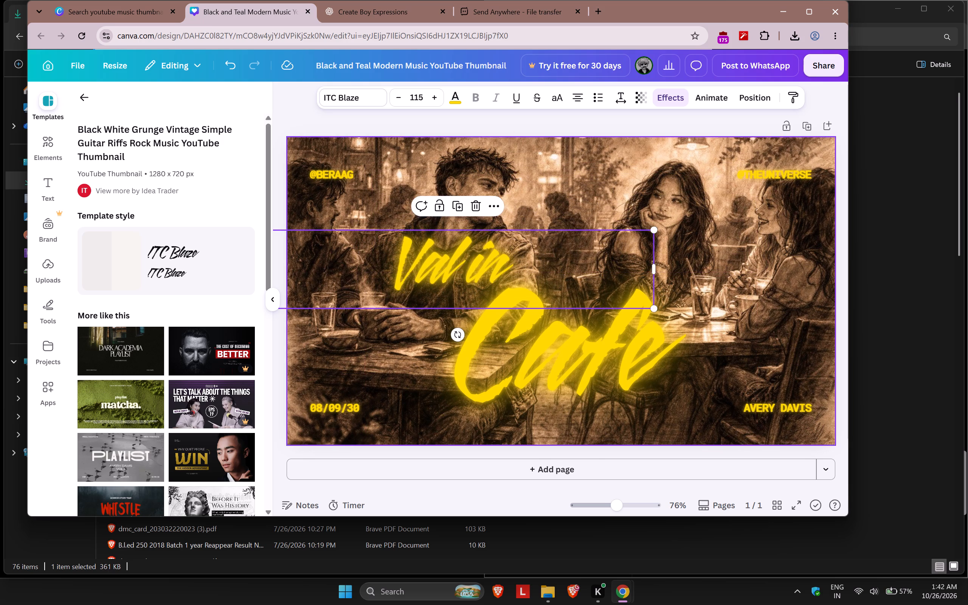
{"action": "left_click", "coordinate": [829, 216]}
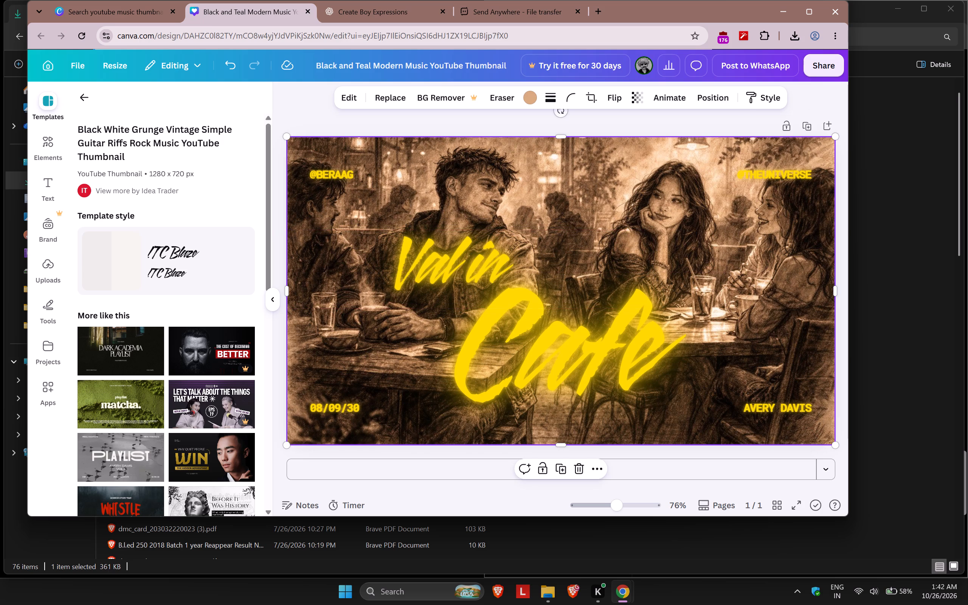
Scale the "Cafe" text box down to font size 198.
{"action": "left_click", "coordinate": [485, 254]}
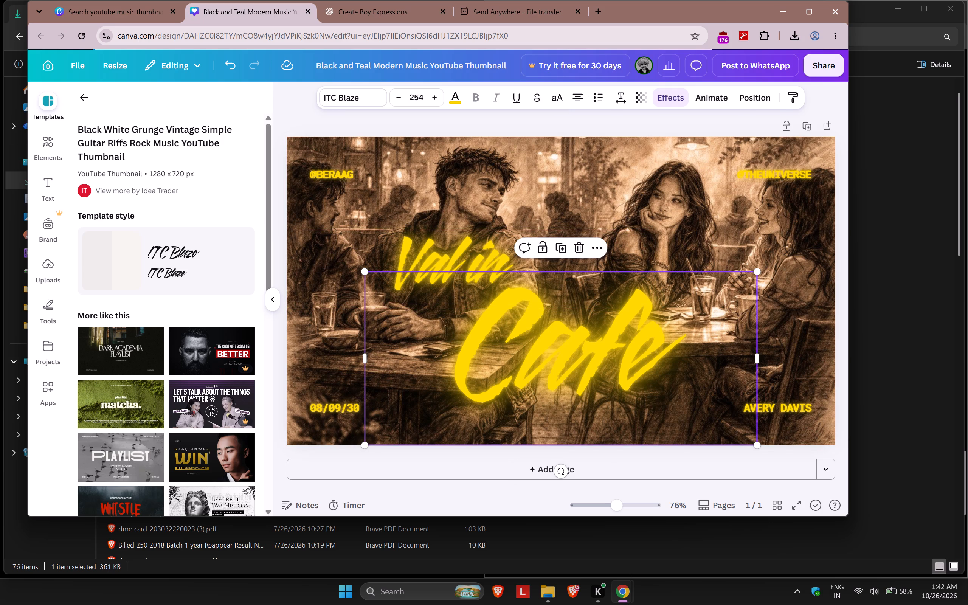
{"action": "left_click", "coordinate": [481, 226]}
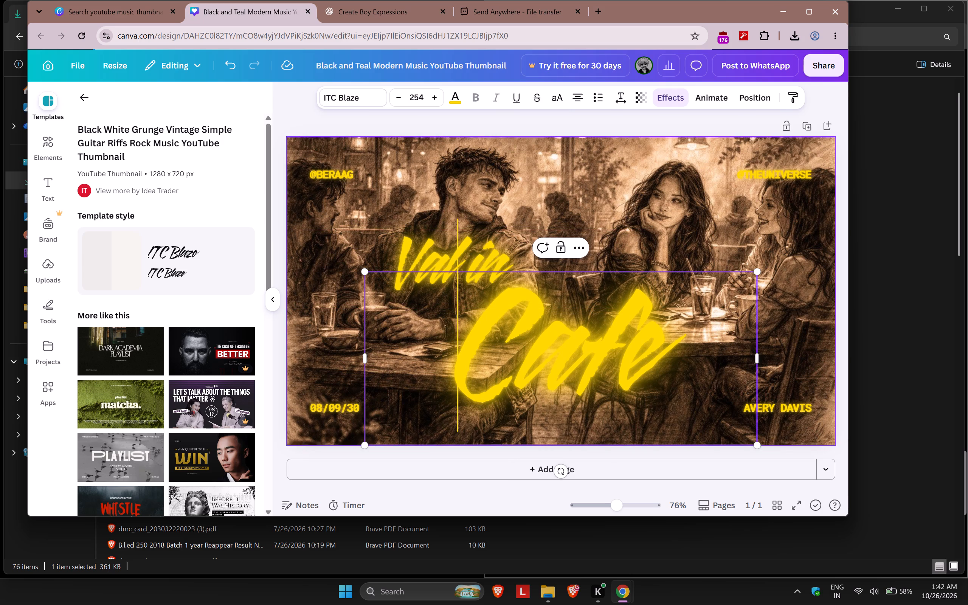
{"action": "left_click_drag", "start_coordinate": [757, 272], "coordinate": [746, 296]}
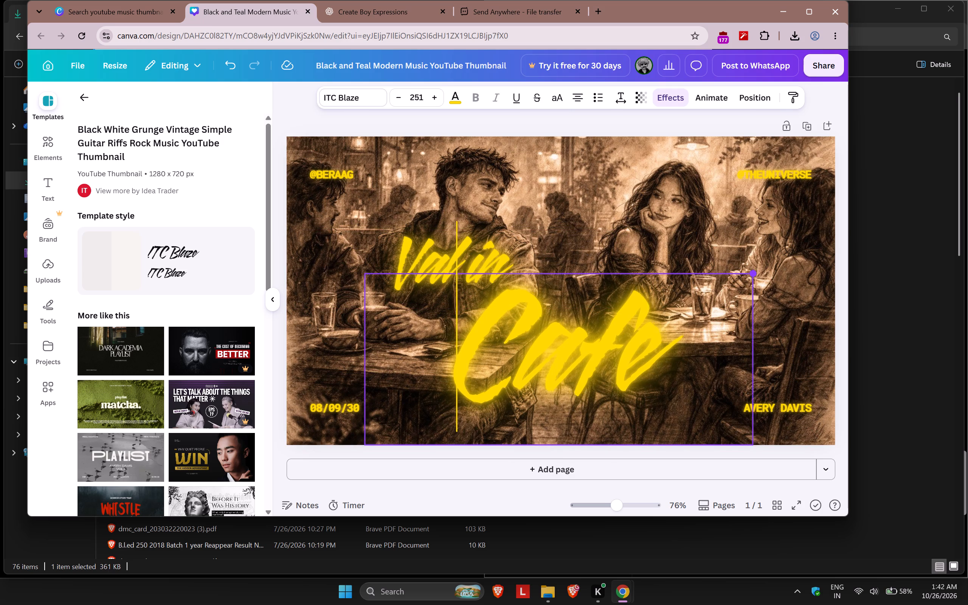
{"action": "left_click_drag", "start_coordinate": [746, 296], "coordinate": [697, 369]}
Move the "Cafe" text up and to the right so it sits diagonally just below "Val in".
{"action": "left_click_drag", "start_coordinate": [577, 368], "coordinate": [595, 322]}
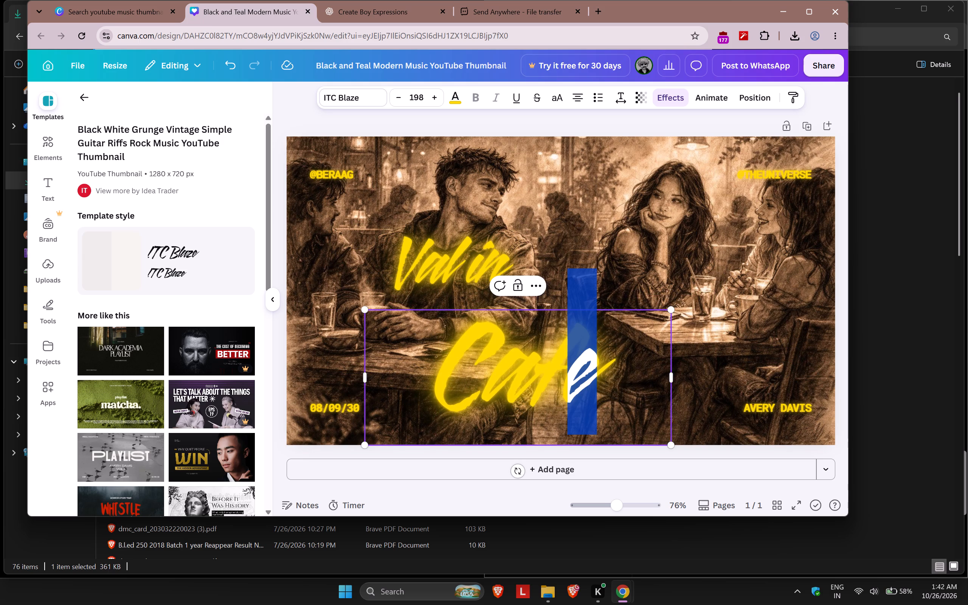
{"action": "left_click_drag", "start_coordinate": [595, 322], "coordinate": [596, 321]}
{"action": "left_click", "coordinate": [697, 255]}
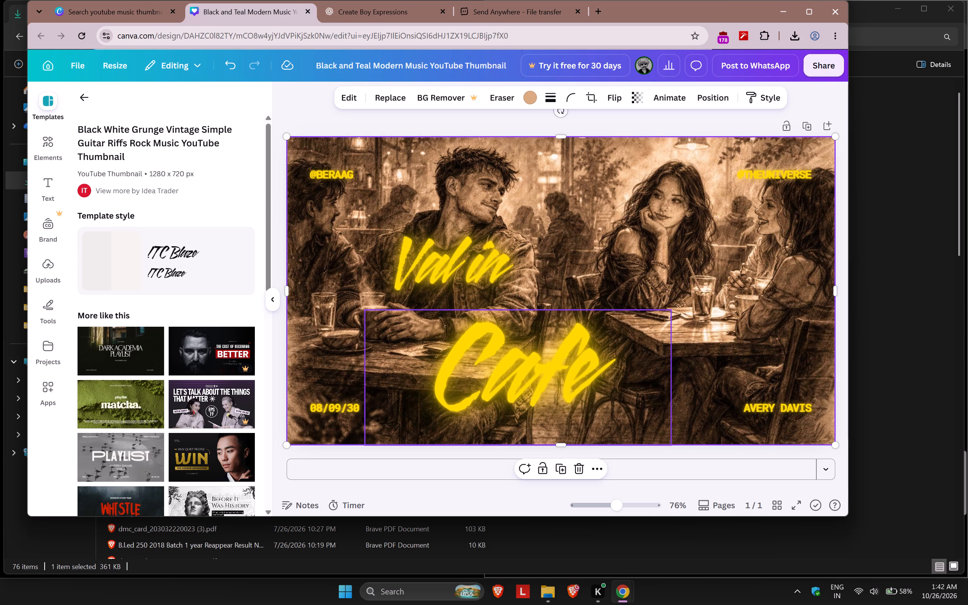
{"action": "left_click_drag", "start_coordinate": [540, 378], "coordinate": [565, 352]}
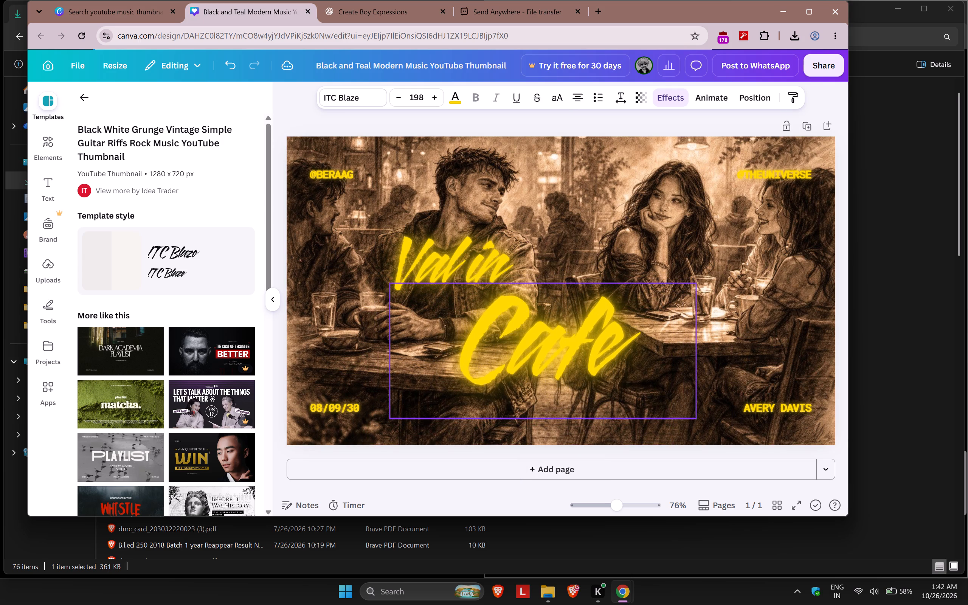
{"action": "left_click_drag", "start_coordinate": [565, 352], "coordinate": [566, 351]}
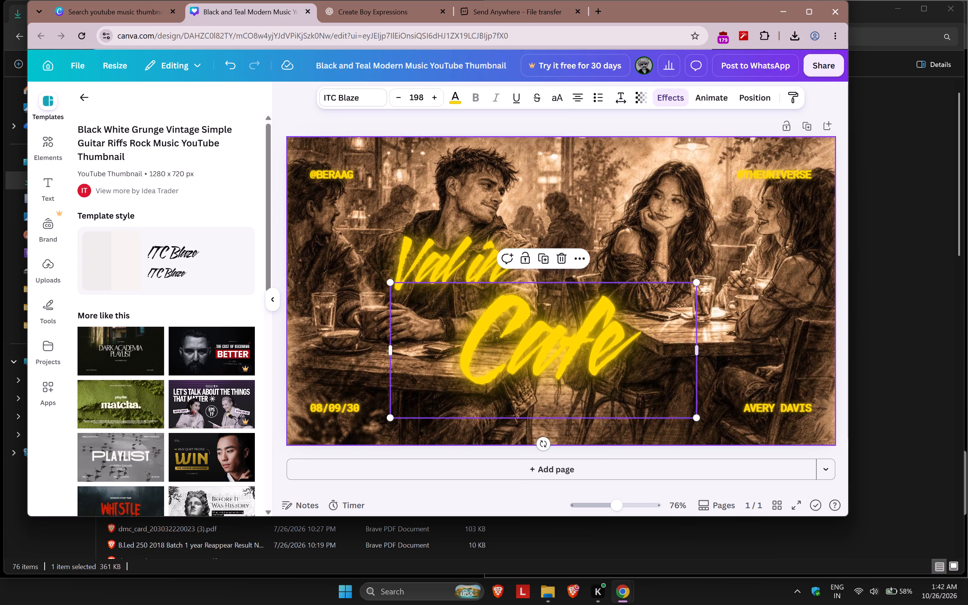
{"action": "left_click", "coordinate": [761, 365]}
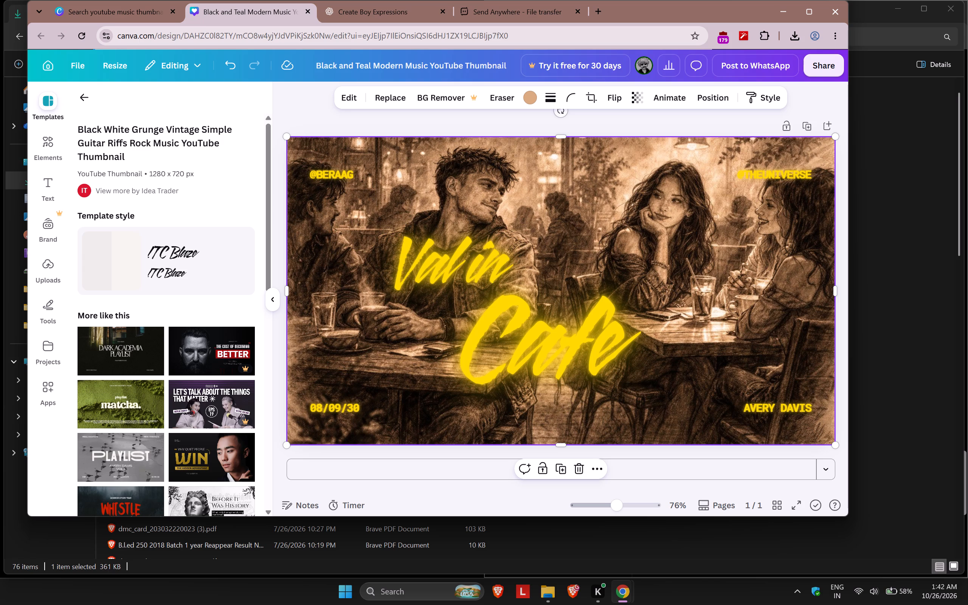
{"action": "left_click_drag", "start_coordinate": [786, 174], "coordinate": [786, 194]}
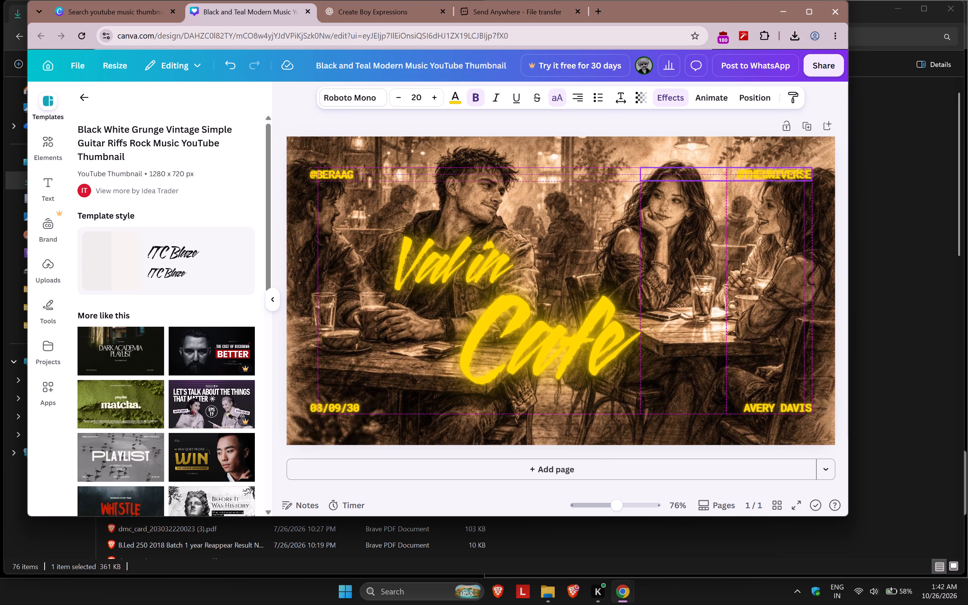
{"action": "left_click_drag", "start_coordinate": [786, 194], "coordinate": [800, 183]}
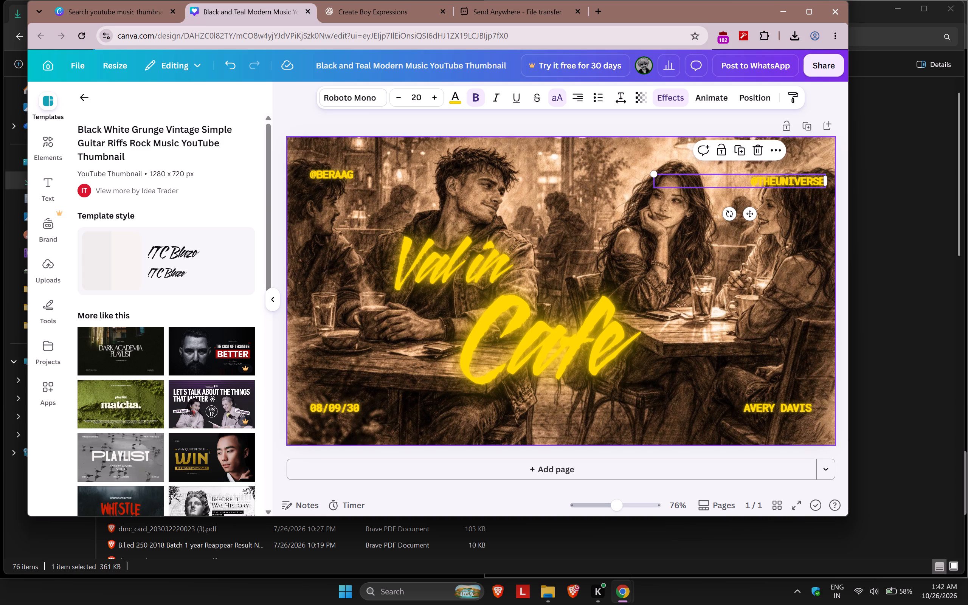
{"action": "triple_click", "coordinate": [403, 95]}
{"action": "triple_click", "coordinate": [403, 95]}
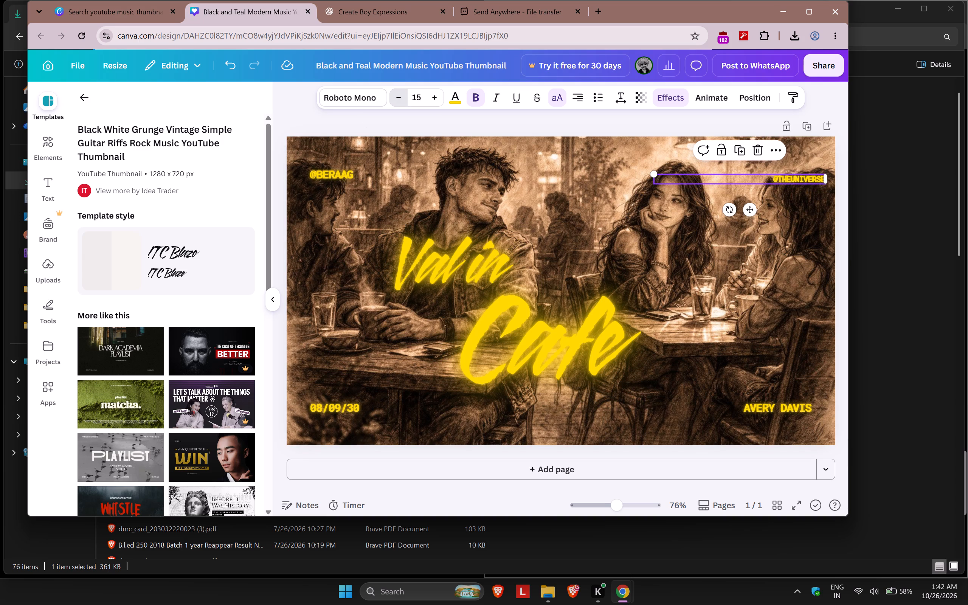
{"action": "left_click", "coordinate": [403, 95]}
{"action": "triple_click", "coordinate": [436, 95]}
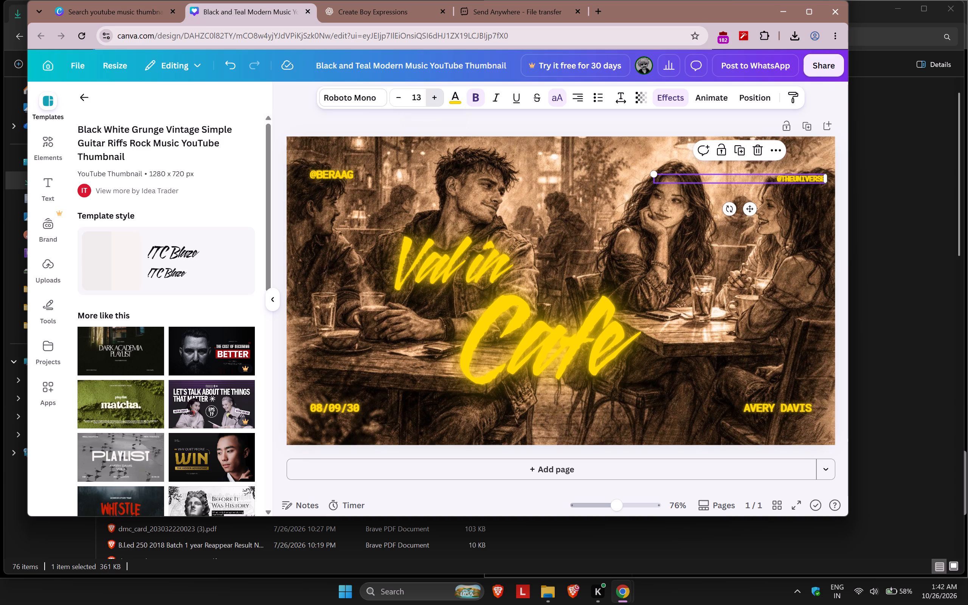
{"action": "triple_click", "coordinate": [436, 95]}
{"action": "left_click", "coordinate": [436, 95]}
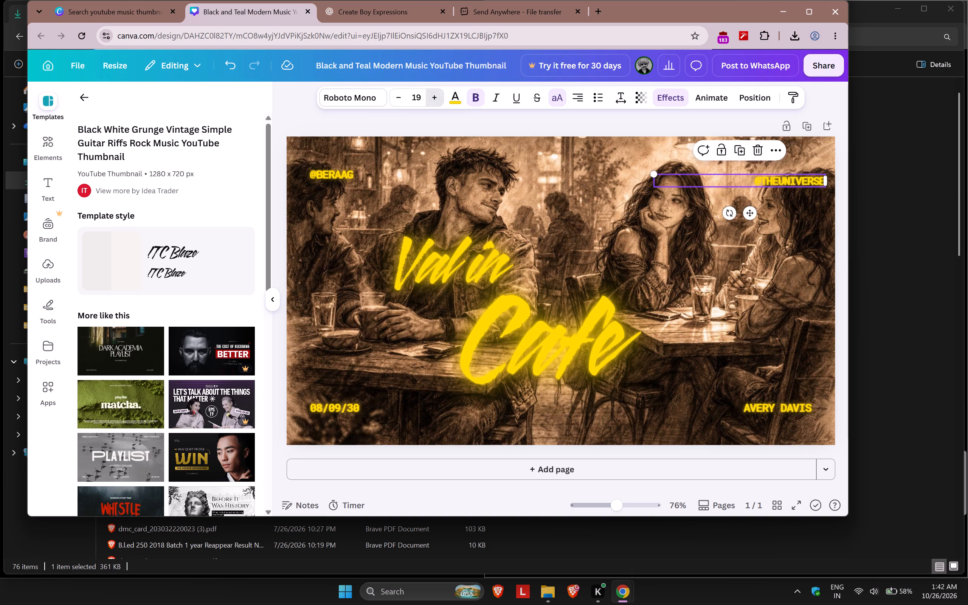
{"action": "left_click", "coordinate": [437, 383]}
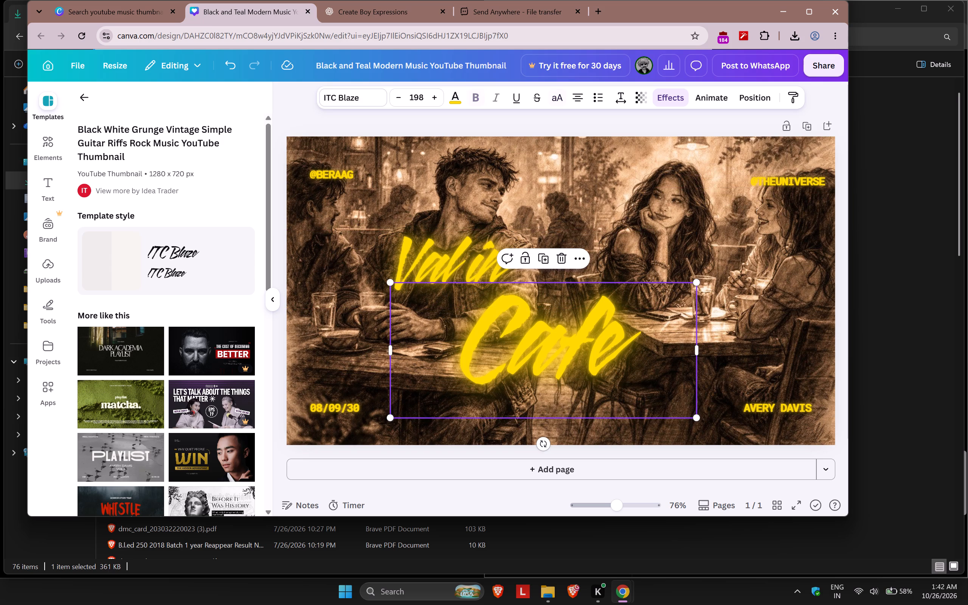
{"action": "left_click", "coordinate": [760, 408]}
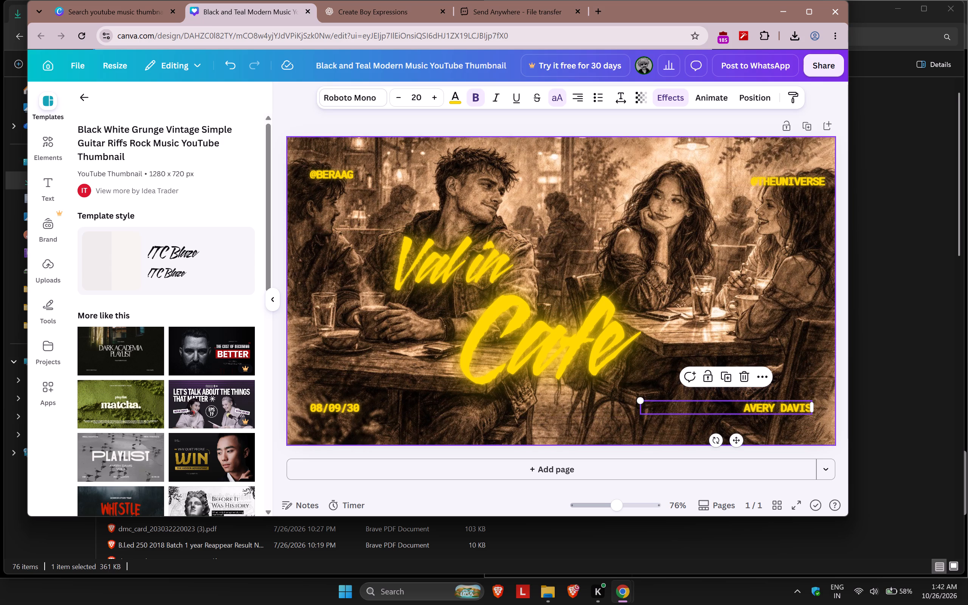
{"action": "triple_click", "coordinate": [769, 405]}
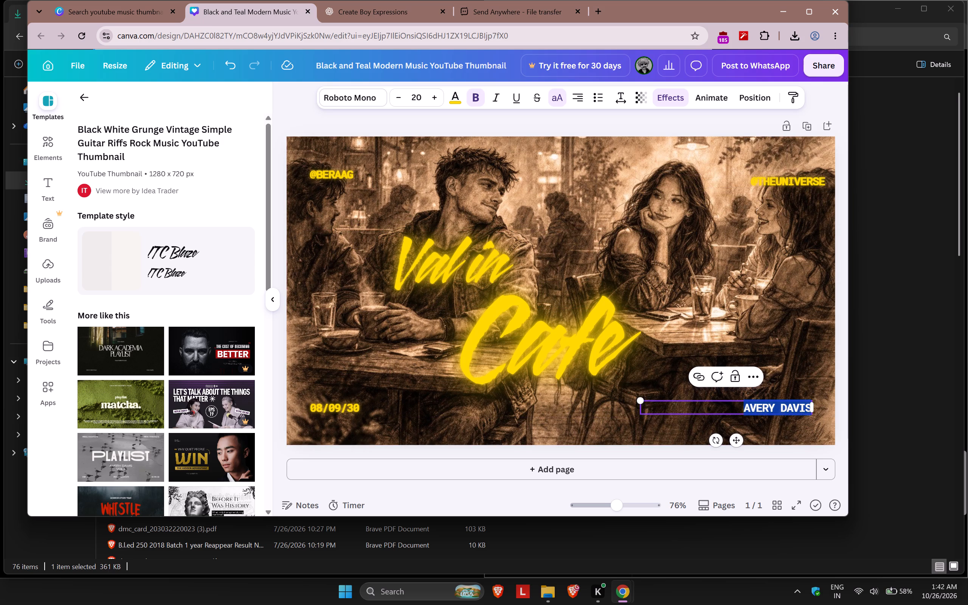
{"action": "key", "text": "ctrl+2"}
{"action": "key", "text": "shift+at"}
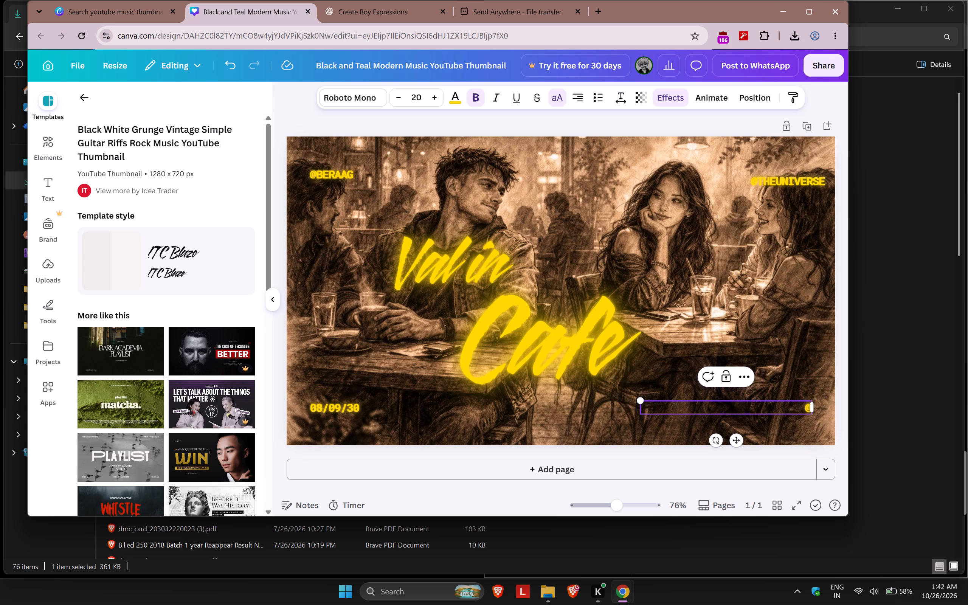
{"action": "type", "text": "the un"}
{"action": "key", "text": "BackSpace"}
{"action": "key", "text": "BackSpace"}
{"action": "key", "text": "BackSpace"}
{"action": "type", "text": "universe"}
{"action": "left_click", "coordinate": [762, 185]}
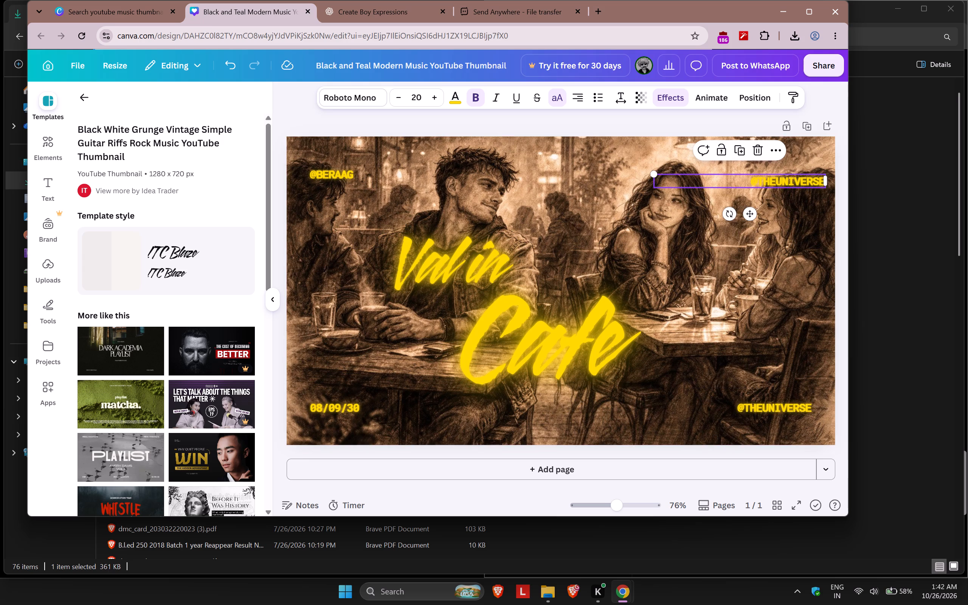
{"action": "left_click", "coordinate": [759, 143]}
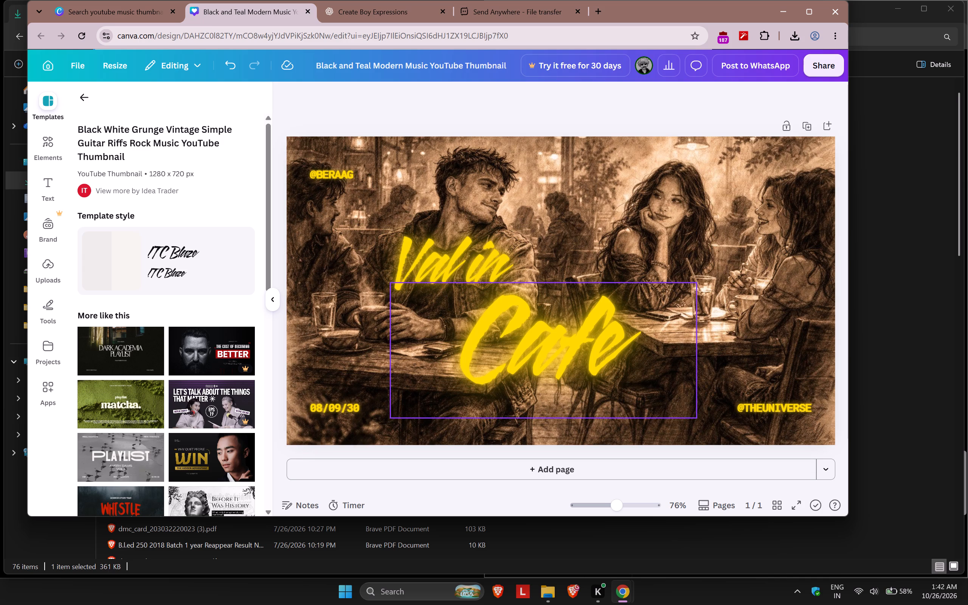
Download the finished "Val in Cafe" thumbnail as a PNG at 1,280 × 720 px in high quality.
{"action": "scroll", "coordinate": [701, 371], "scroll_direction": "down", "scroll_amount": 1}
{"action": "left_click", "coordinate": [830, 67]}
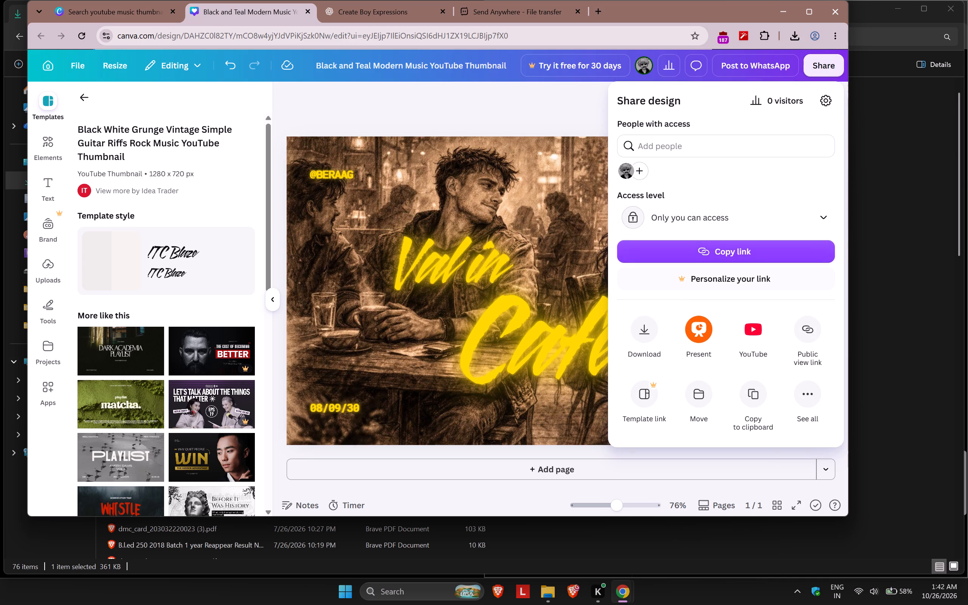
{"action": "left_click", "coordinate": [652, 344]}
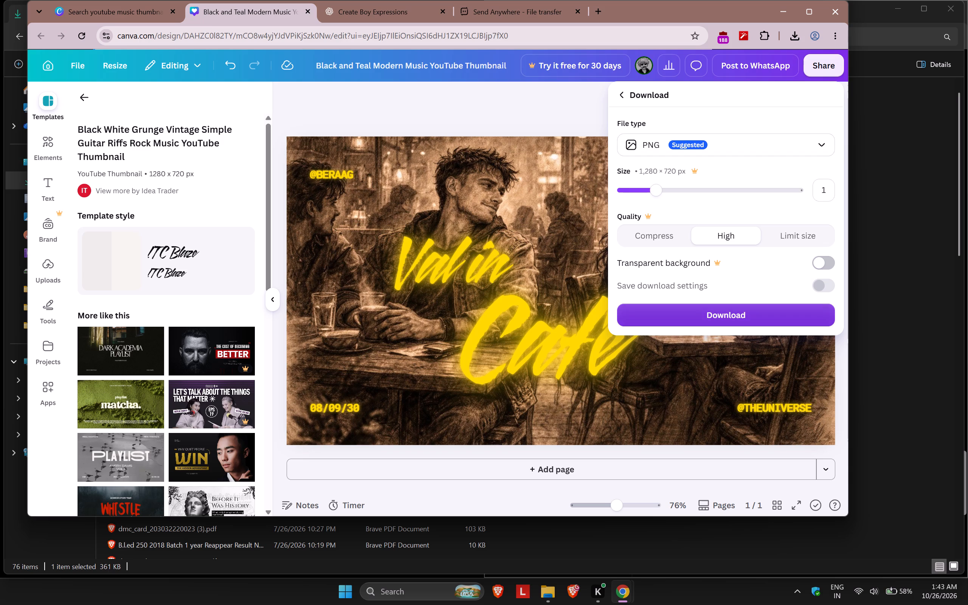
{"action": "left_click", "coordinate": [734, 315]}
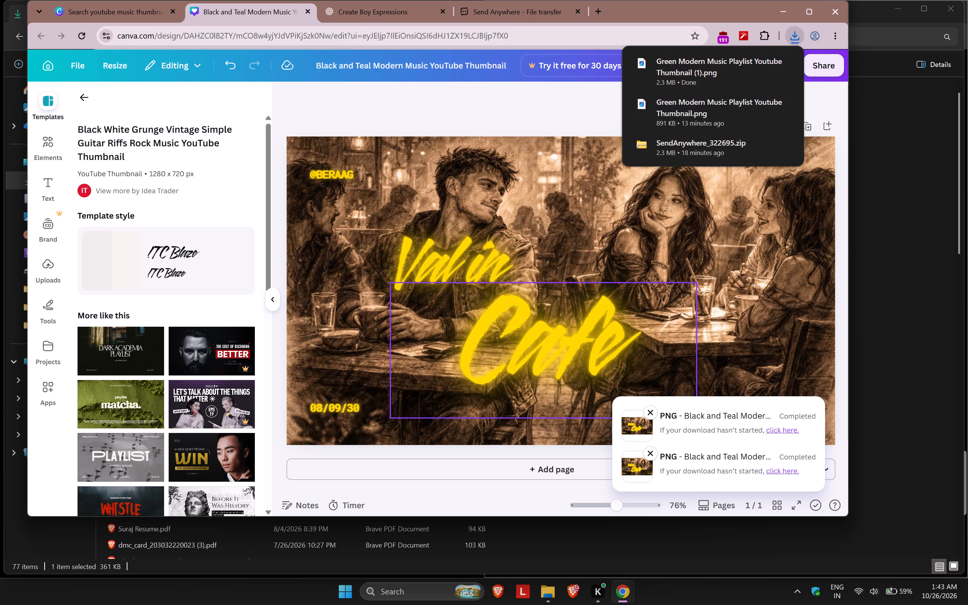